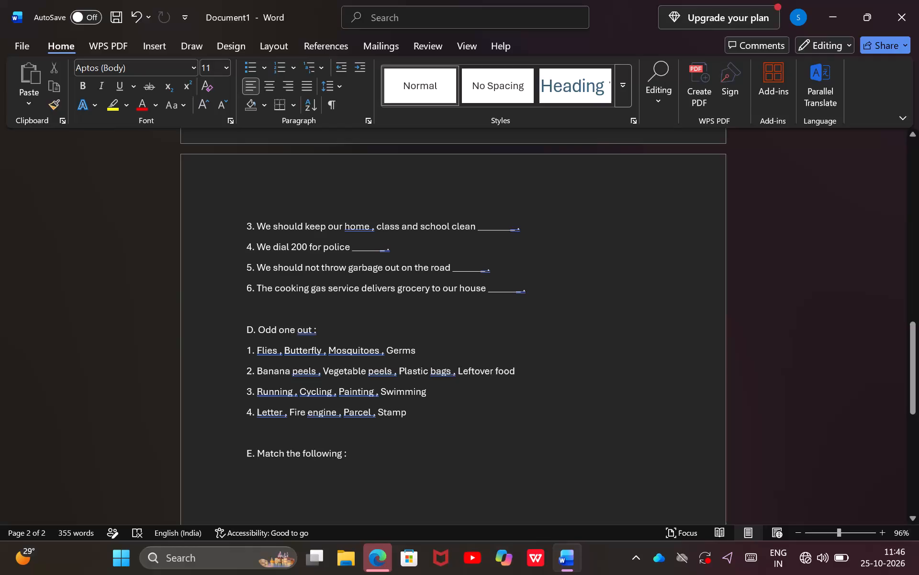
Save the document as "PT-II CLASS - 11 SUB - E.V.S" in the OneDrive Documents folder.
key("ctrl+s")
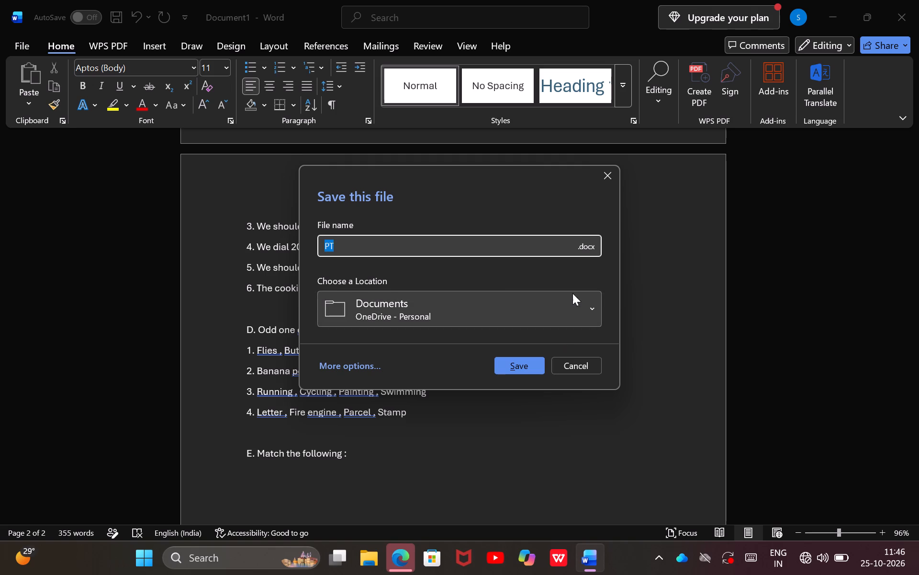
left_click(443, 246)
key("minus")
type("CLASS -")
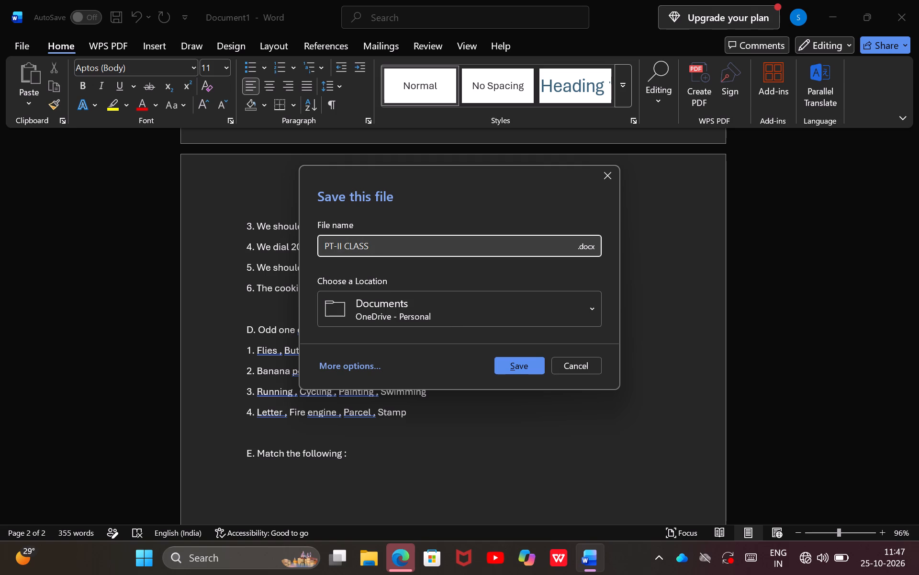
key("space")
type("11 SUB - E.V.S")
left_click(523, 365)
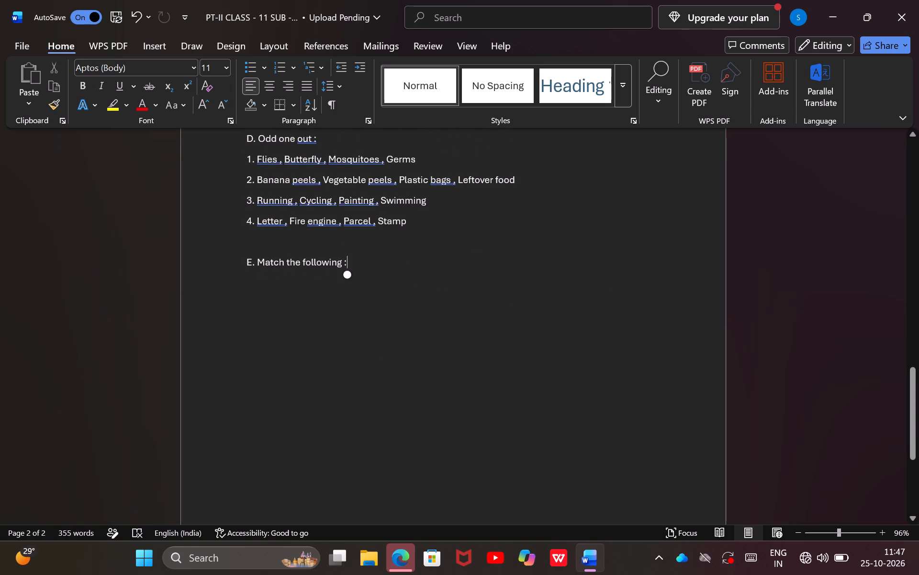
Add the first left-column item, "1. We buy medicines", on a new line under "E. Match the following :".
key("Return")
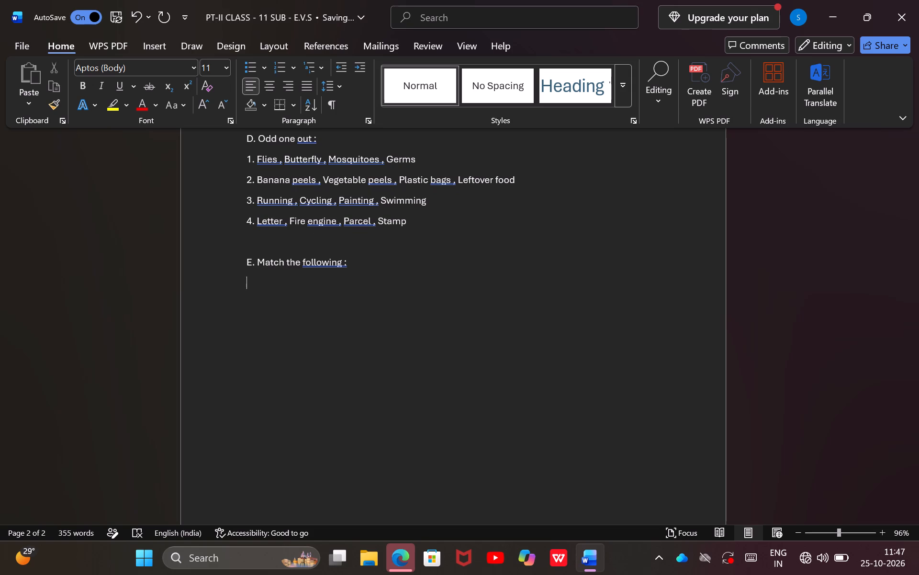
type("1.")
key("space")
type("WE BU")
key("BackSpace")
key("BackSpace")
key("BackSpace")
key("BackSpace")
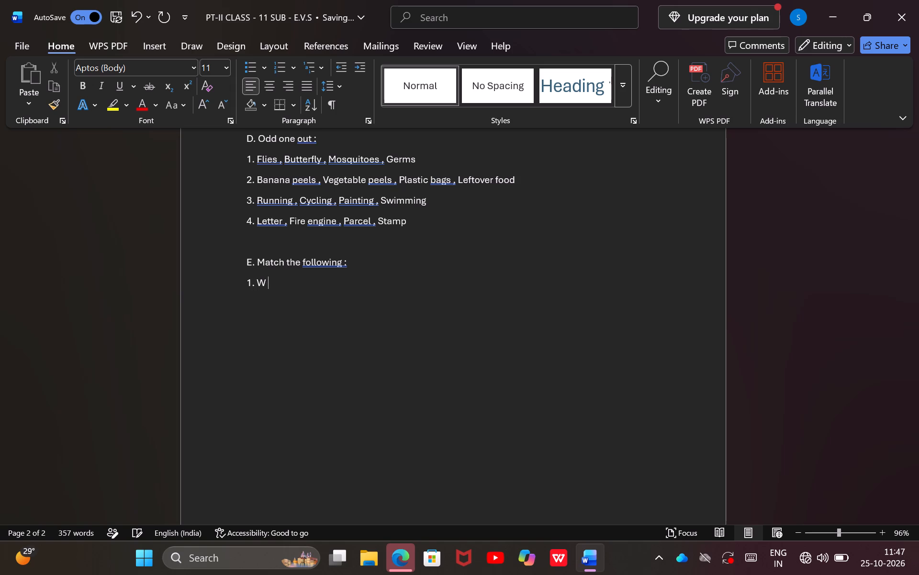
key("BackSpace")
type("e")
key("space")
type("but")
key("BackSpace")
type("y")
key("space")
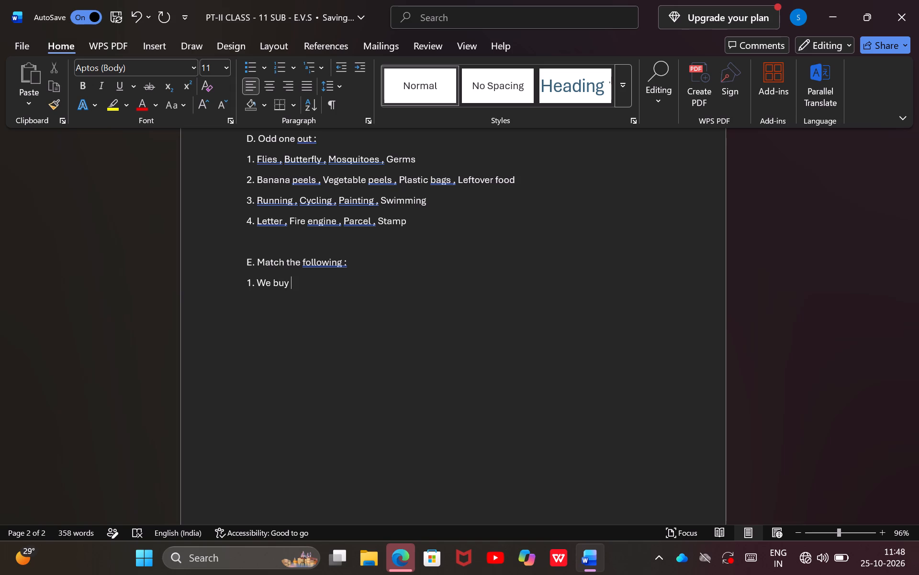
type("medicines")
Add "Make us comfortable" as the right-column entry on the line of item 1, separated by a wide gap of spaces.
key("space")
key("space")
key("space")
key("space")
key("space")
key("space")
key("space")
key("space")
key("space")
key("space")
key("space")
key("space")
key("space")
key("space")
key("space")
key("space")
key("space")
key("space")
key("space")
key("space")
key("space")
key("space")
key("space")
key("space")
key("space")
key("space")
key("space")
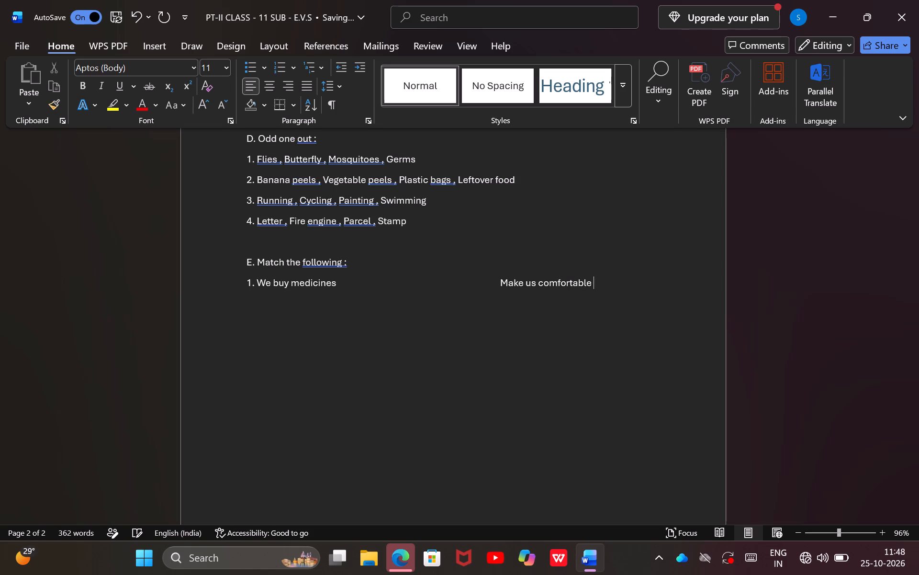
Shorten the gap between "We buy medicines" and "Make us comfortable" to bring the right-column entry closer.
left_click(488, 284)
key("BackSpace")
key("BackSpace")
key("BackSpace")
key("BackSpace")
key("BackSpace")
key("BackSpace")
key("BackSpace")
key("BackSpace")
key("BackSpace")
key("BackSpace")
key("BackSpace")
key("BackSpace")
key("BackSpace")
key("BackSpace")
key("BackSpace")
key("BackSpace")
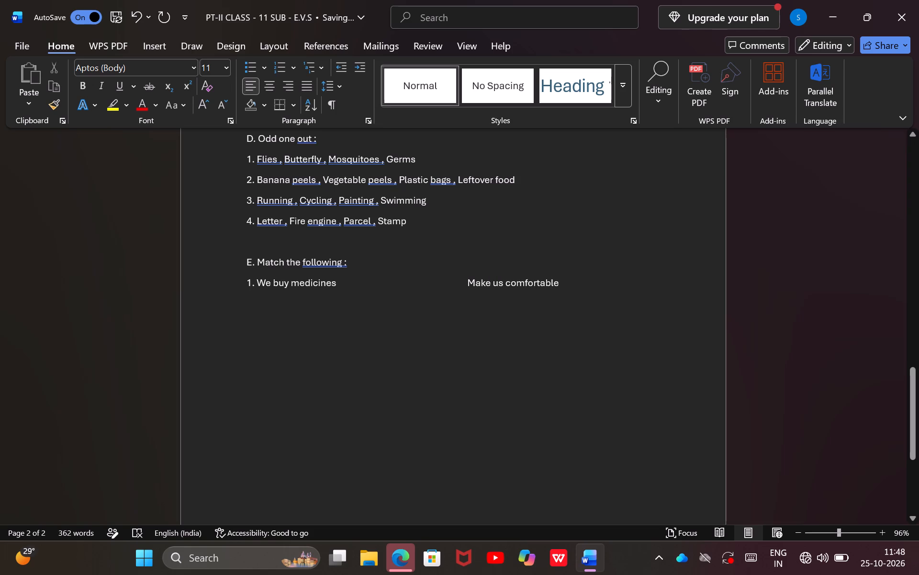
Add the second left-column item, "2. We can take out our money", on a new line below item 1.
left_click(571, 281)
key("Return")
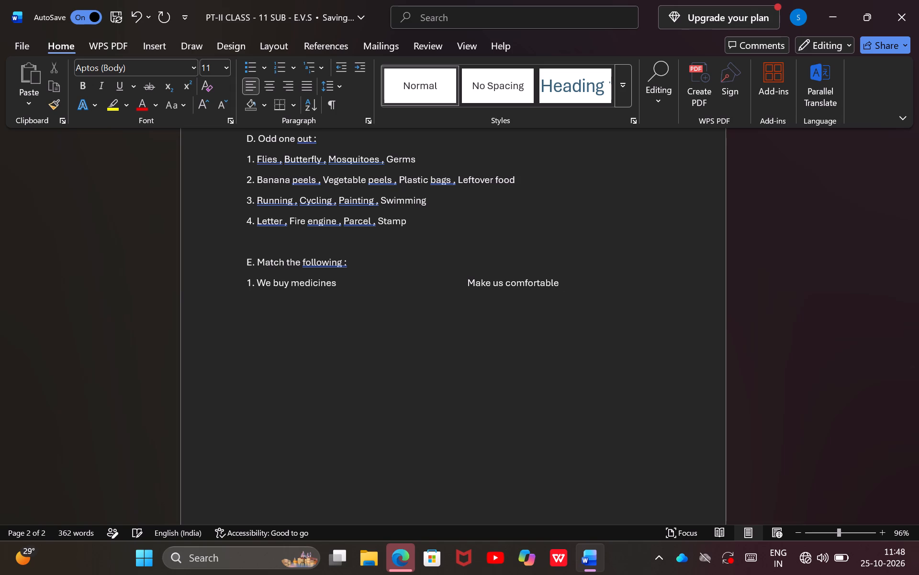
type("2.")
key("space")
key("w")
type("e")
key("space")
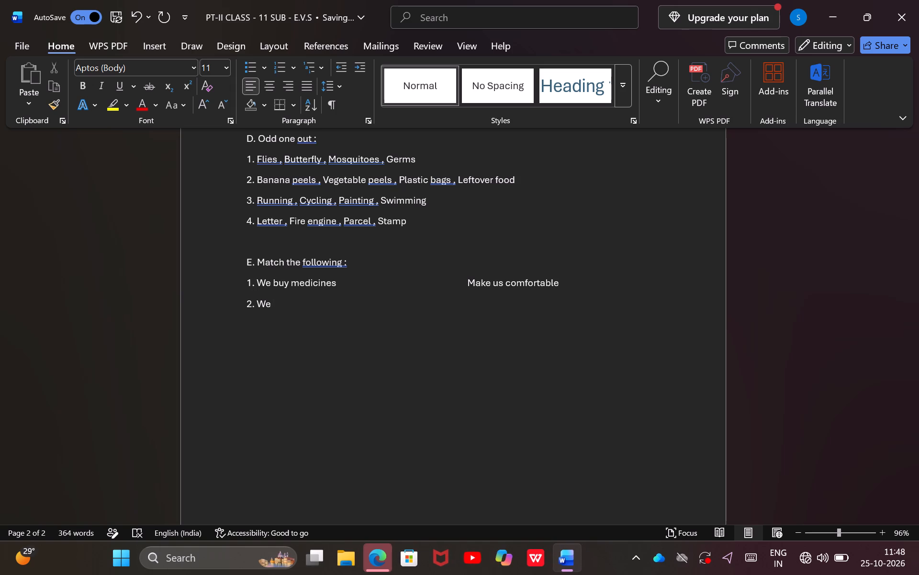
type("can")
key("space")
type("take out")
key("space")
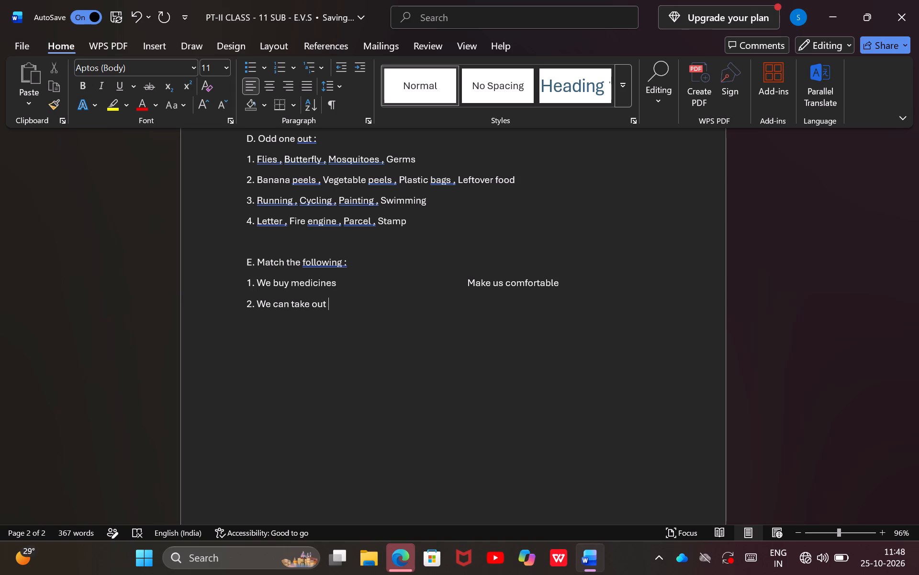
type("our money")
Add "Help keep us safe" as the right-column entry for item 2, aligned under "Make us comfortable" with a gap of spaces.
key("space")
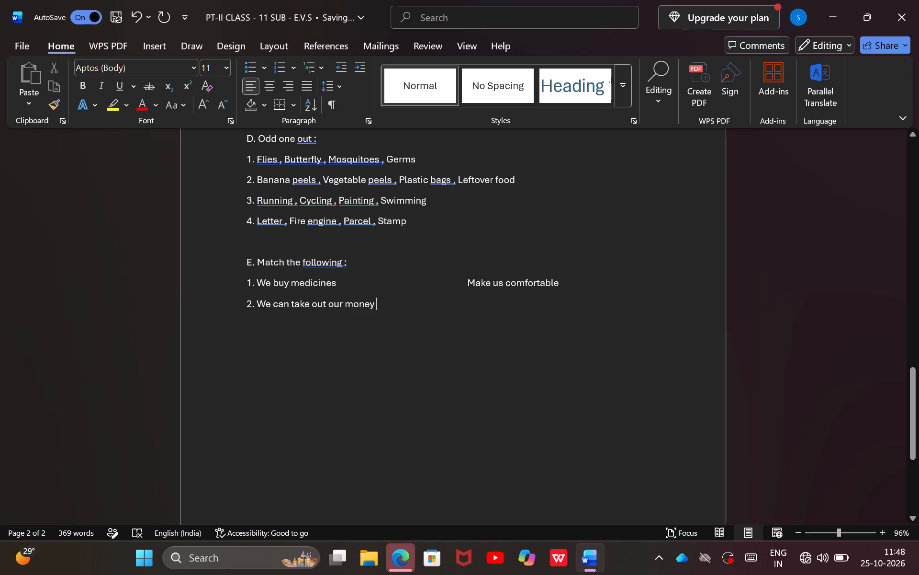
key("space")
key("space")
key("space")
key("space")
key("space")
key("space")
key("space")
key("space")
key("space")
key("space")
key("space")
key("space")
key("space")
key("space")
key("space")
key("space")
key("space")
key("space")
key("space")
key("space")
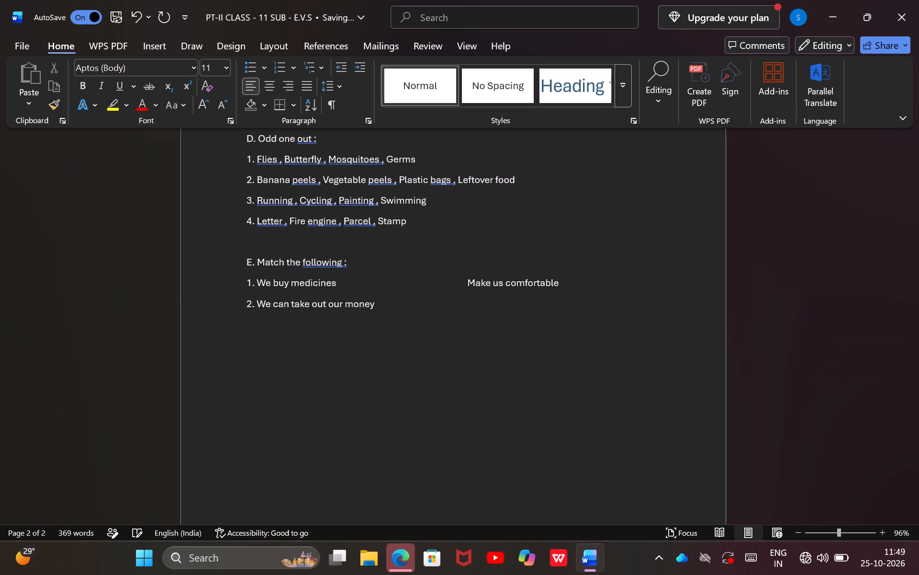
key("space")
key("space")
key("space")
key("space")
type("elp")
key("space")
type("keep")
key("space")
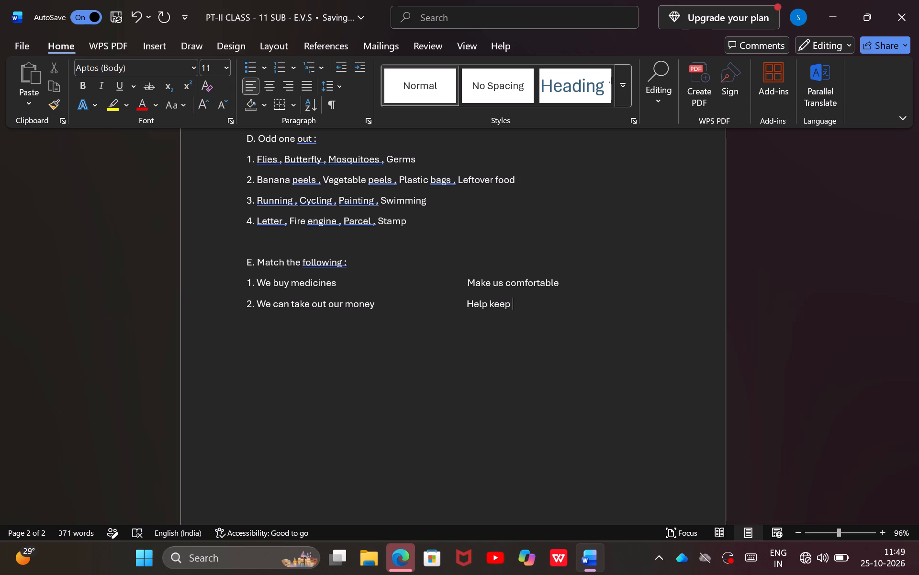
type("usn")
key("BackSpace")
key("space")
type("a")
key("BackSpace")
type("safe")
key("space")
Add the third left-column item, "3. Security guard", on a new line below item 2.
key("Return")
type("3.")
key("space")
key("s")
type("ecur")
type("it")
type("y")
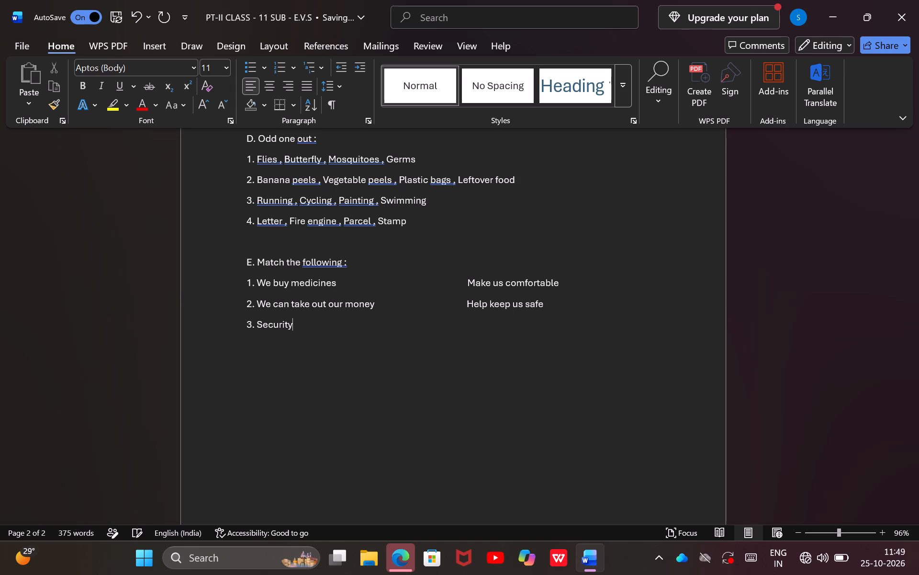
key("space")
type("guard")
Add "From the chemist shop" as the right-column entry for item 3, aligned with the entries above using spaces.
key("space")
key("space")
key("space")
key("space")
key("space")
key("space")
key("space")
key("space")
key("space")
key("space")
key("space")
key("space")
key("space")
key("space")
key("space")
key("space")
key("space")
key("space")
key("space")
key("space")
key("space")
key("space")
key("space")
key("space")
key("space")
key("space")
key("space")
key("space")
key("space")
key("space")
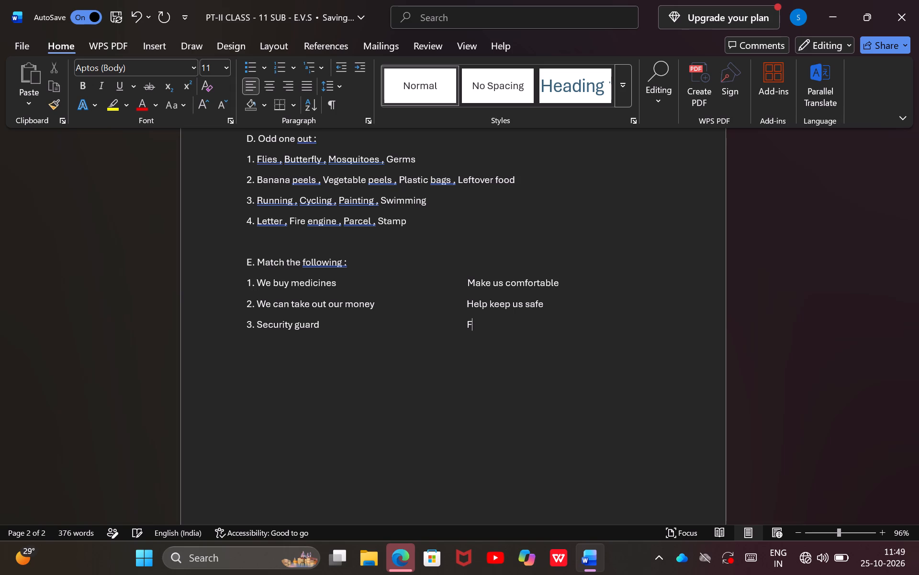
type("om the chemis")
type("t")
key("space")
type("shop")
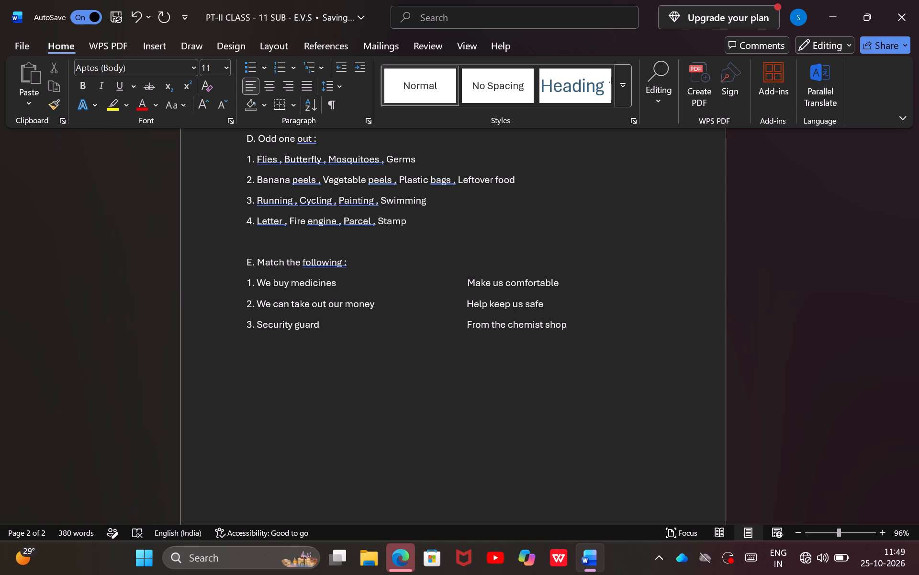
Add the fourth left-column item, "4. Public place", on a new line below item 3.
key("Return")
type("4.")
key("space")
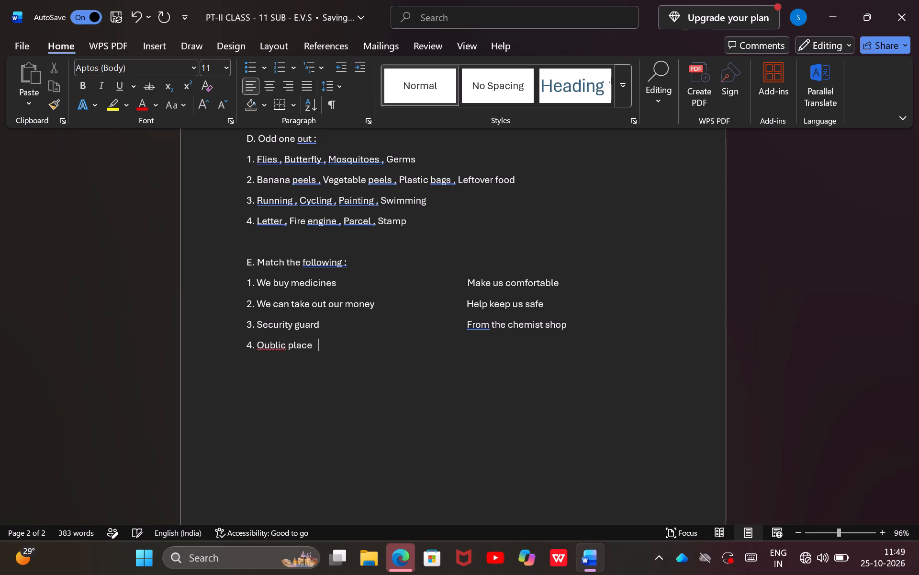
left_click(263, 345)
key("BackSpace")
key("p")
Add "From the bank when we need" as the right-column entry for item 4, aligned with the entries above using spaces.
left_click(441, 348)
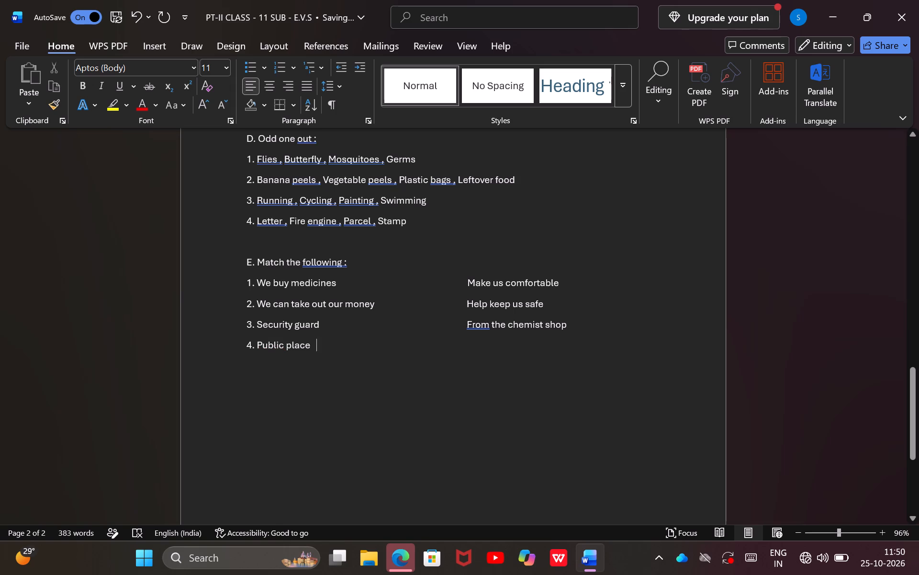
key("space")
key("space")
key("space")
key("space")
key("space")
key("space")
key("space")
key("space")
key("space")
key("space")
key("space")
key("space")
key("space")
key("space")
key("space")
key("space")
key("space")
key("space")
key("space")
key("space")
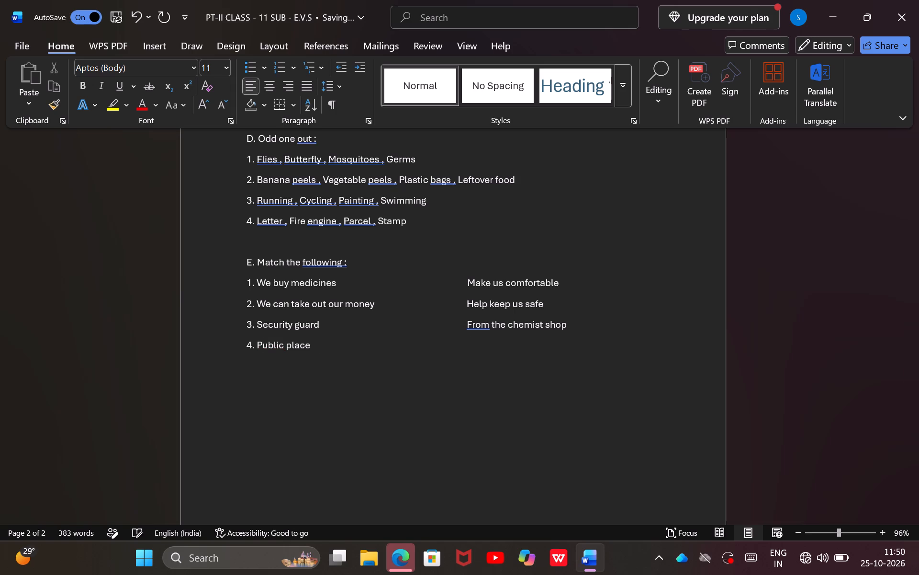
key("space")
key("BackSpace")
key("BackSpace")
key("f")
type("rom the")
key("space")
type("bank")
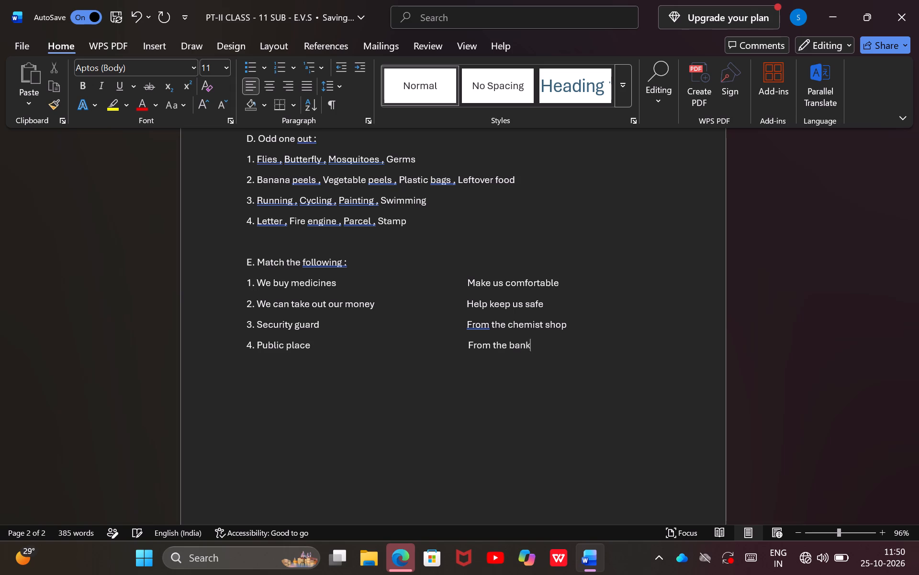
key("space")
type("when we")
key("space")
Complete the right-column entry for item 4 so it reads "From the bank when we need".
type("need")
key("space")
Add the fifth left-column item, "5. Good touch", on a new line below item 4.
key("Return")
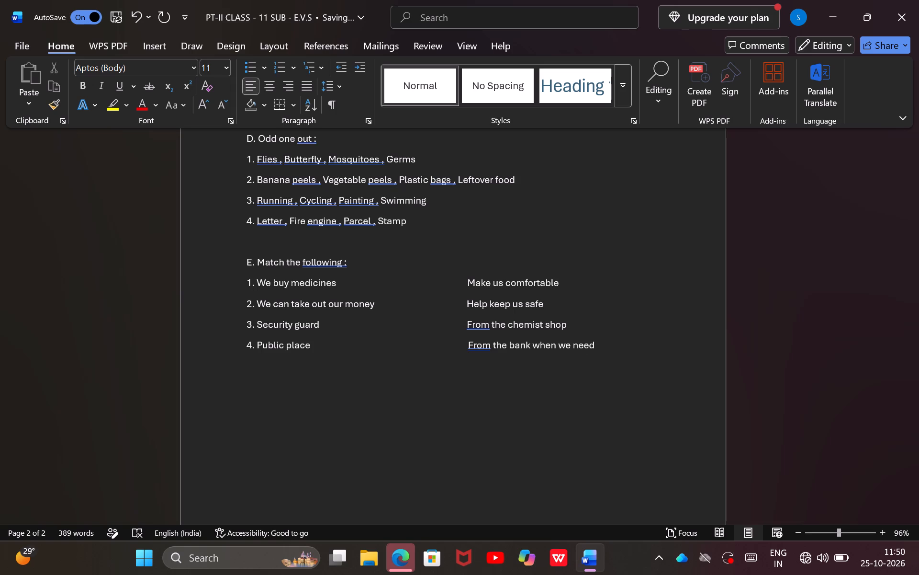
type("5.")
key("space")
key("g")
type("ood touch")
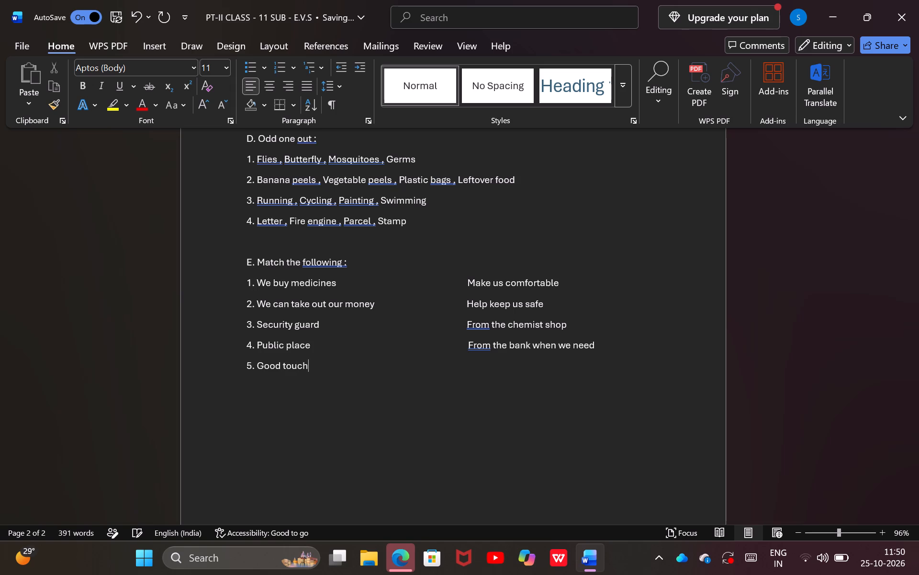
Add "Make us uncomfortable" as the right-column entry for item 5, aligned with the entries above using spaces.
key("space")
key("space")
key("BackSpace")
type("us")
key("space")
Complete the right-column entry for item 5, "Good touch", as "Make us uncomfortable".
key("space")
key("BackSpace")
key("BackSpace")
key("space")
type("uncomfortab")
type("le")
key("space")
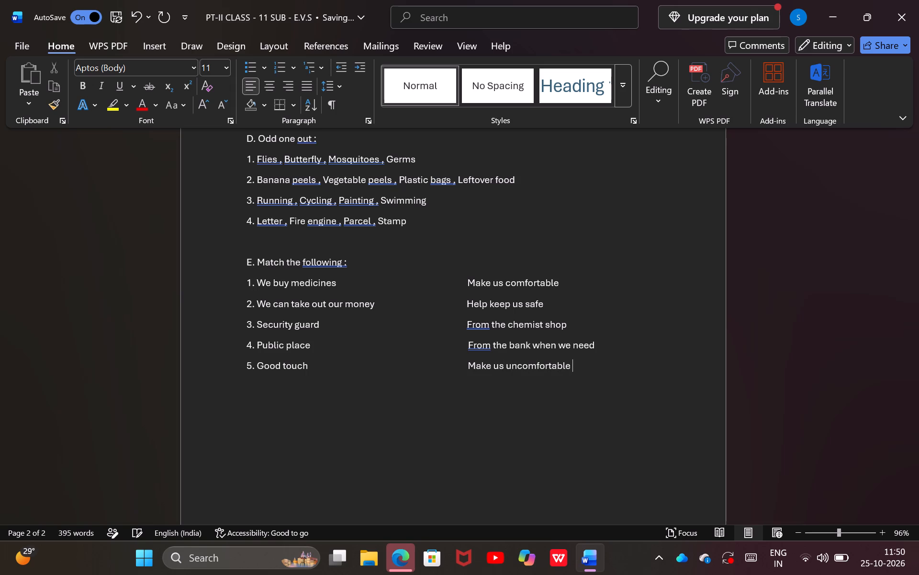
Add the sixth left-column item, "6. Bad touch", on a new line below item 5.
key("Return")
key("6")
type(".")
key("space")
Add "Place for everyone" as the right-column entry for item 6, "Bad touch", aligned with the entries above using spaces.
key("space")
key("space")
key("space")
key("space")
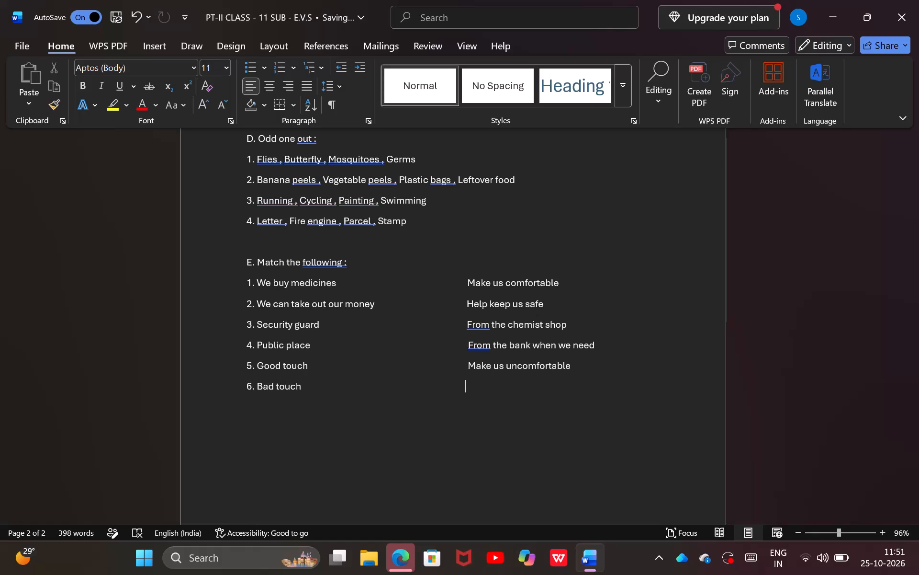
key("space")
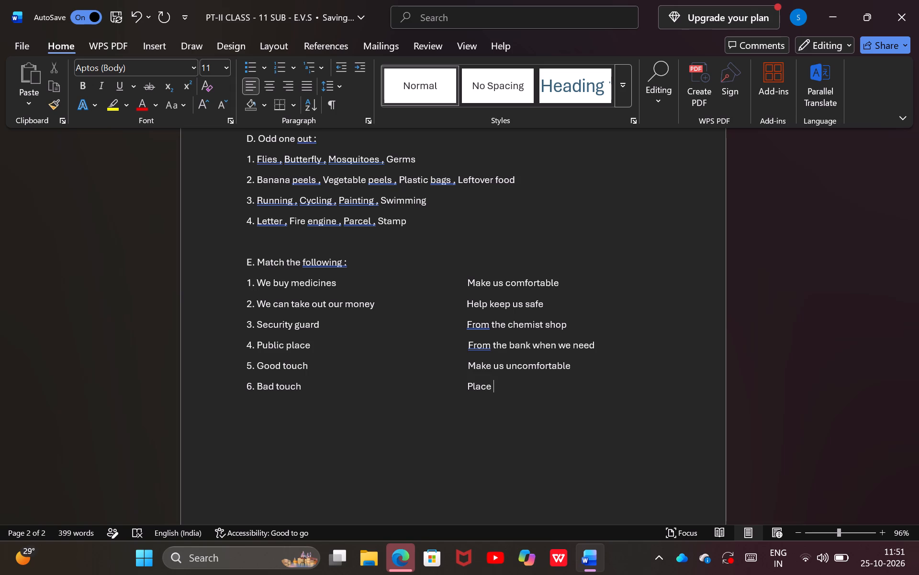
type("for everyonr")
key("BackSpace")
type("e")
key("space")
Leave a blank line below the matching list and begin the next section's heading with "F. Write 'D' for Degradable".
key("Return")
key("Return")
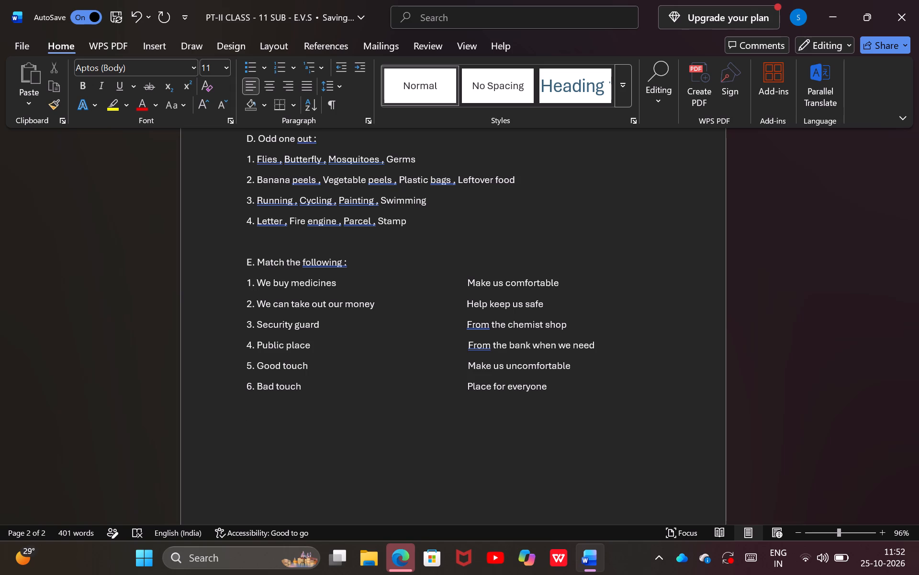
type("F.")
key("space")
key("w")
type("rite")
key("space")
key("apostrophe")
type("D'")
key("space")
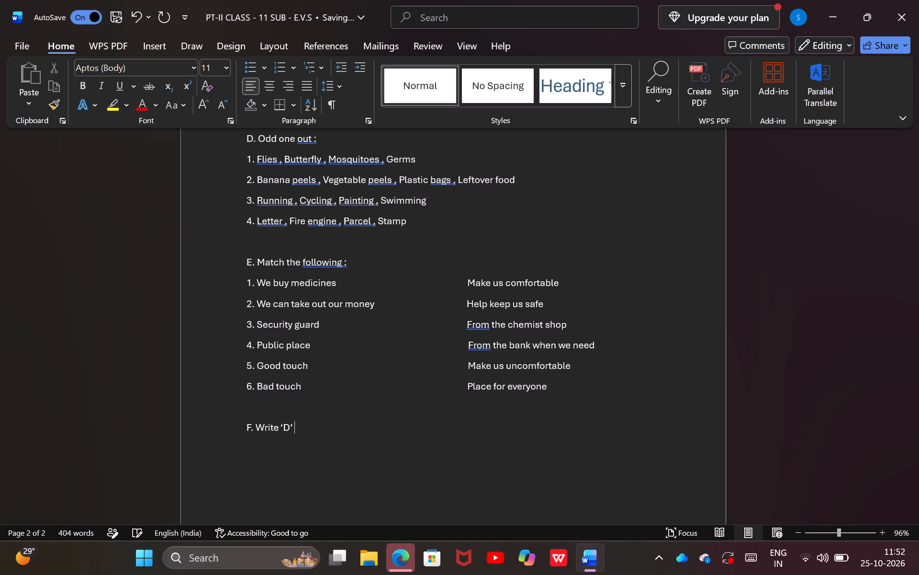
type("for")
key("space")
key("d")
type("egradable")
key("space")
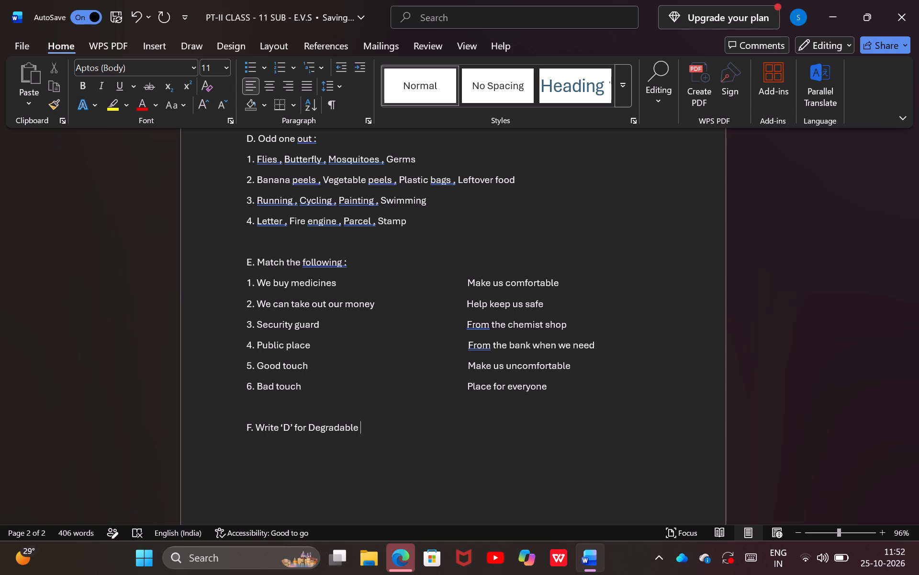
Continue the section F heading with "and 'N' for" after "Degradable".
type("and")
key("space")
type("'N'")
key("space")
type("fr")
key("BackSpace")
type("ir")
key("space")
key("BackSpace")
key("BackSpace")
key("BackSpace")
type("olr")
key("space")
key("BackSpace")
key("BackSpace")
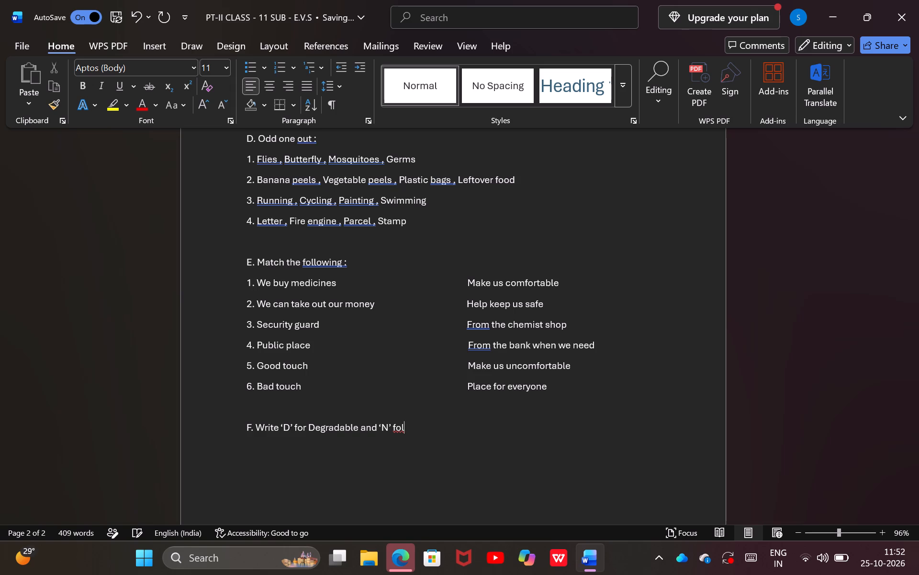
key("BackSpace")
type("r")
key("space")
Extend the section F heading with the quoted term "' Non - degradable '".
type("' NON")
key("BackSpace")
key("BackSpace")
type("on -")
key("space")
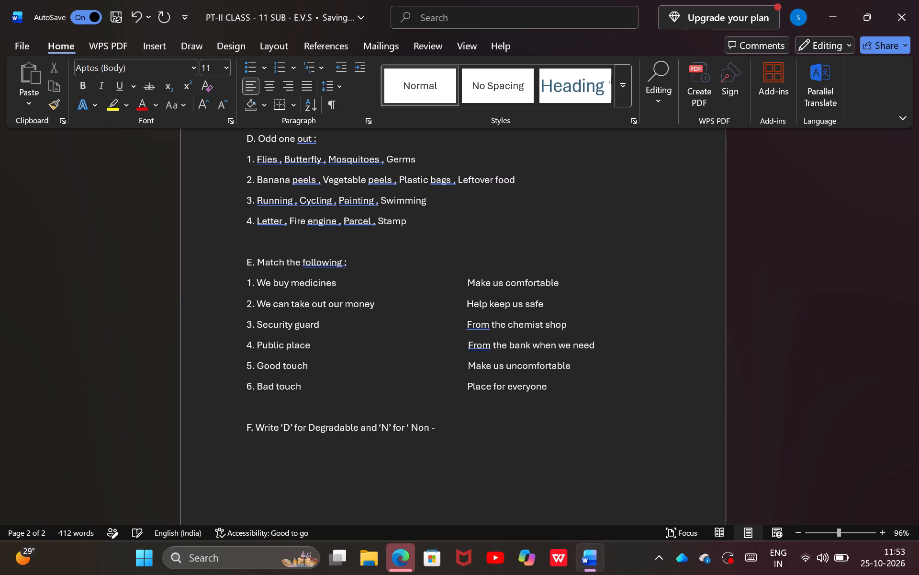
type("degradable")
key("space")
key("slash")
key("BackSpace")
key("semicolon")
key("BackSpace")
type("'n")
key("BackSpace")
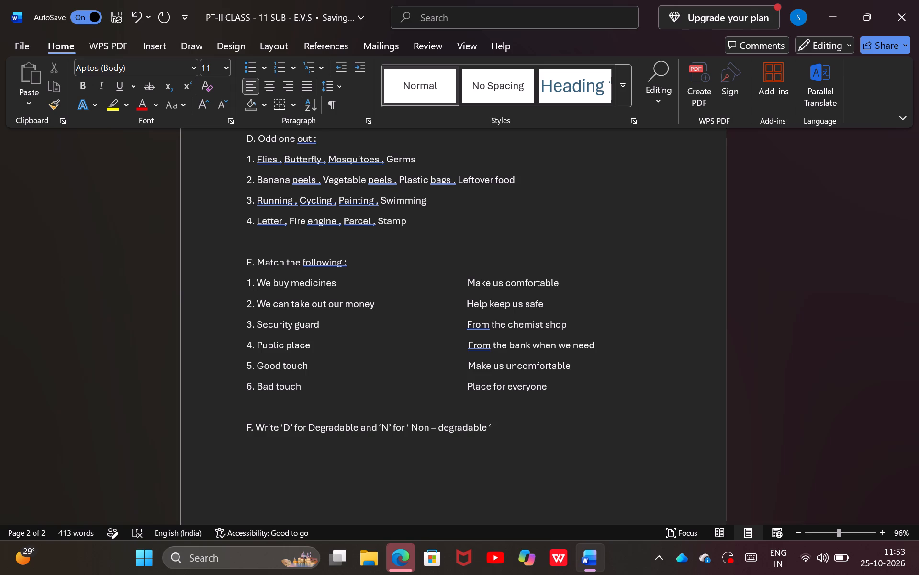
key("space")
Finish the section F heading with "in the given space :".
type("in the given soa")
key("BackSpace")
key("BackSpace")
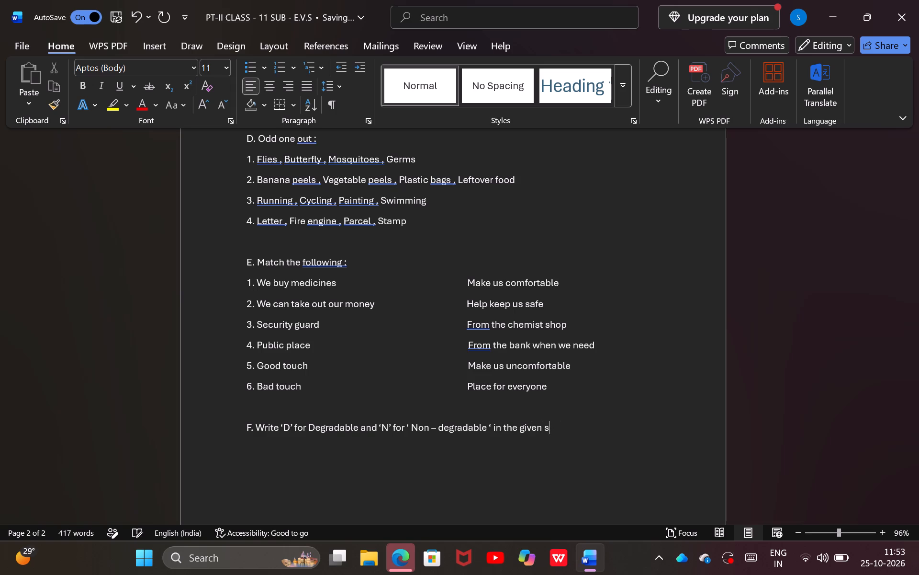
key("p")
type("ace")
key("space")
key("shift+colon")
Add the first section F item, "1. Banana peel", on a new line, followed by a five-underscore answer blank.
key("Return")
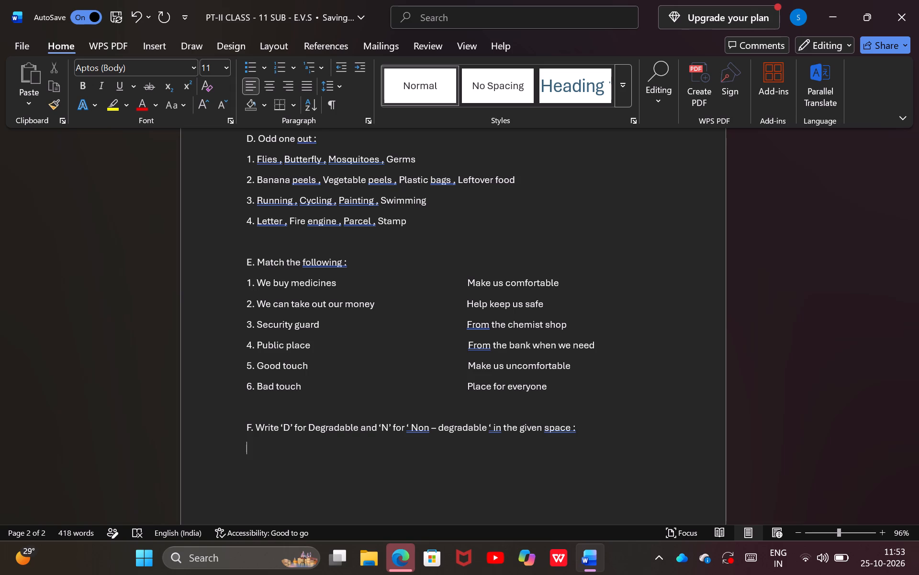
type("1.")
key("space")
type("anana")
key("space")
type("peel")
key("space")
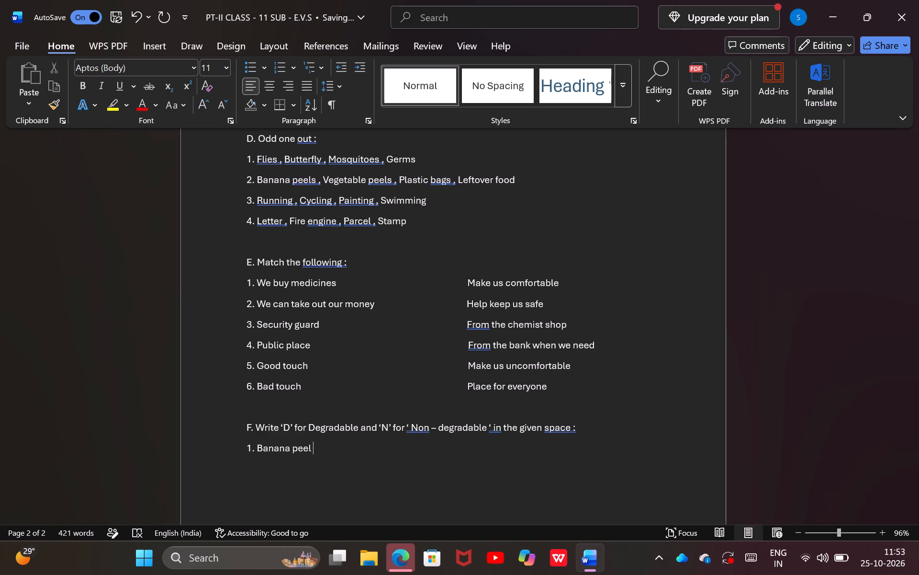
type("___")
type("__")
Add the second section F item, "2. Plastic bag", on a new line, followed by a five-underscore answer blank.
key("Return")
type("2.")
key("space")
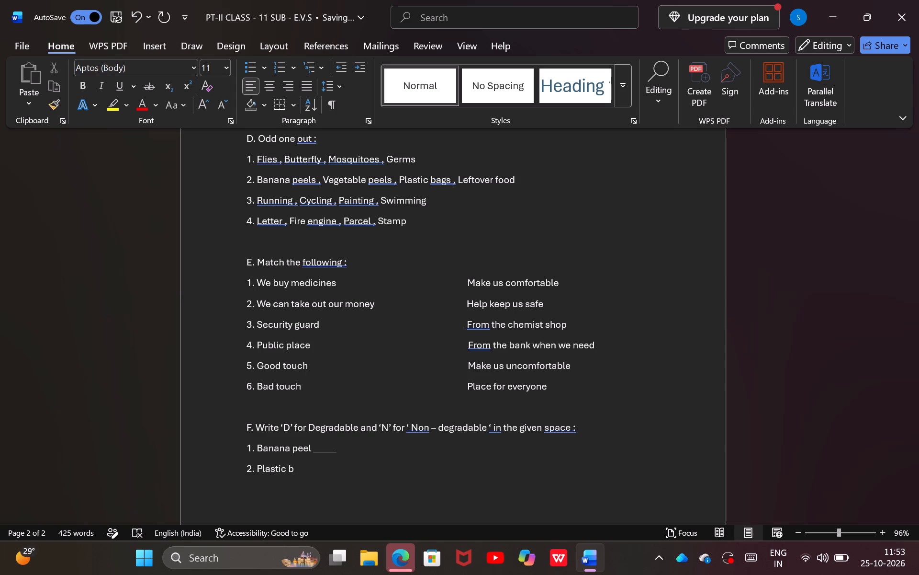
type("______")
key("BackSpace")
key("space")
Add the third section F item, "3. Dry leaves", on a new line, followed by a six-underscore answer blank.
key("Return")
type("3.")
key("space")
key("d")
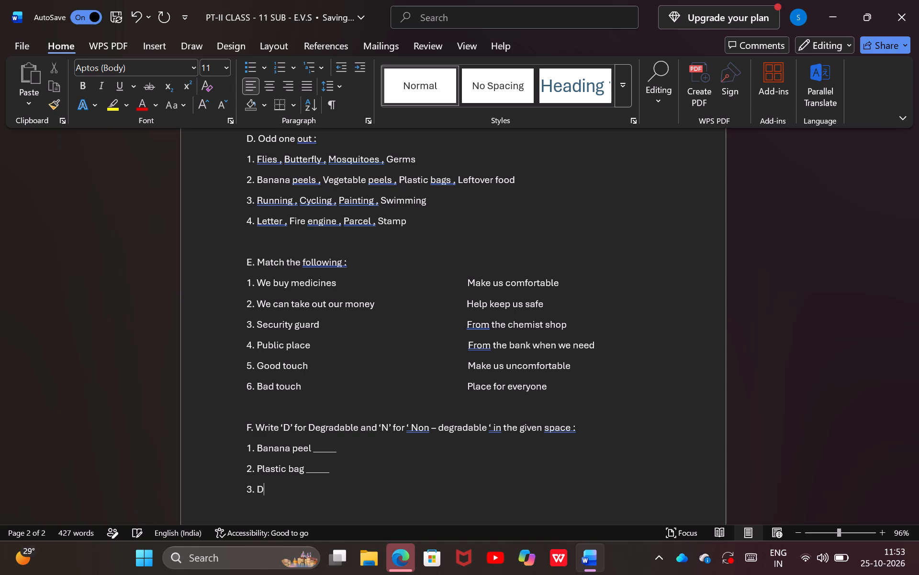
key("space")
type("leaves")
key("space")
key("shift+underscore")
key("shift+underscore")
key("shift+underscore")
key("shift+underscore")
key("shift+underscore")
key("shift+underscore")
key("shift+underscore")
key("shift+underscore")
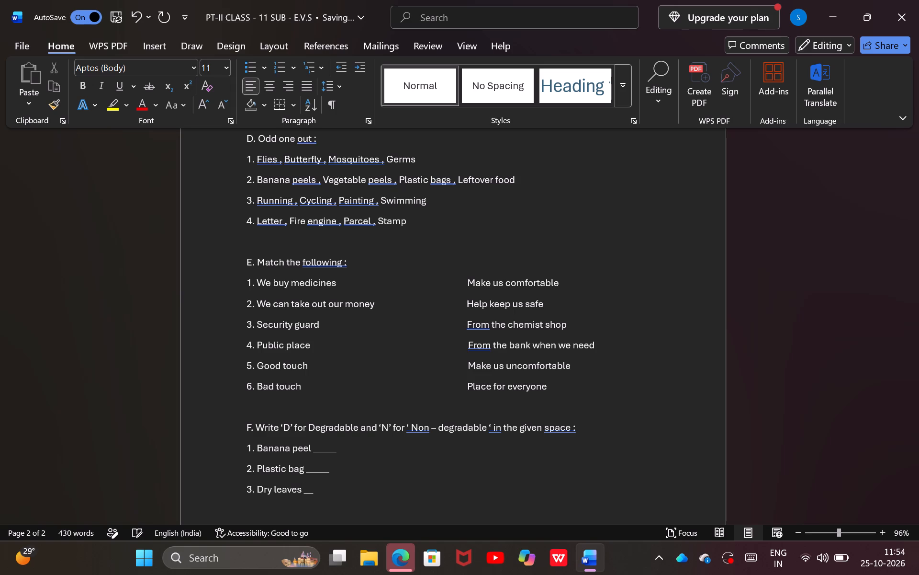
key("BackSpace")
key("BackSpace")
Insert one extra space before the answer blanks of the Plastic bag, Banana peel and Dry leaves items.
left_click(302, 471)
key("space")
left_click(311, 450)
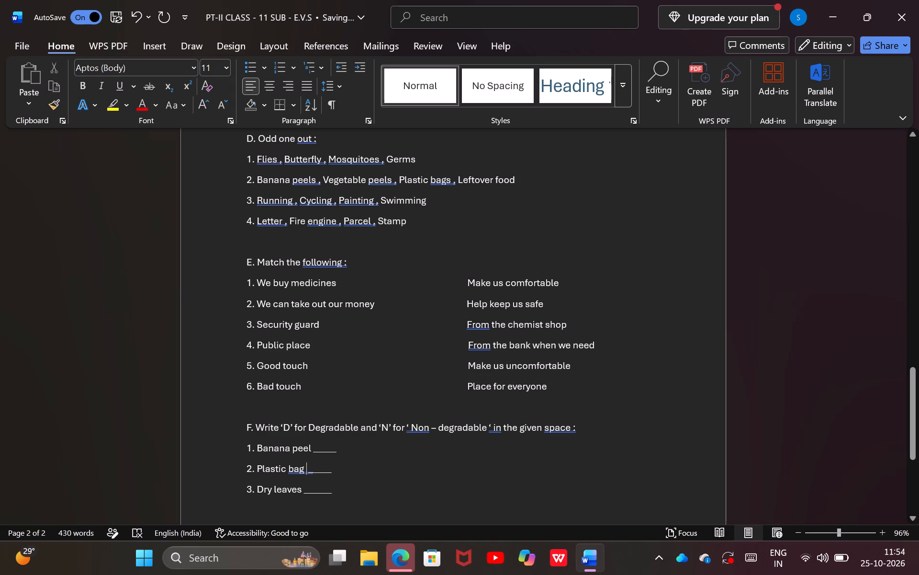
key("space")
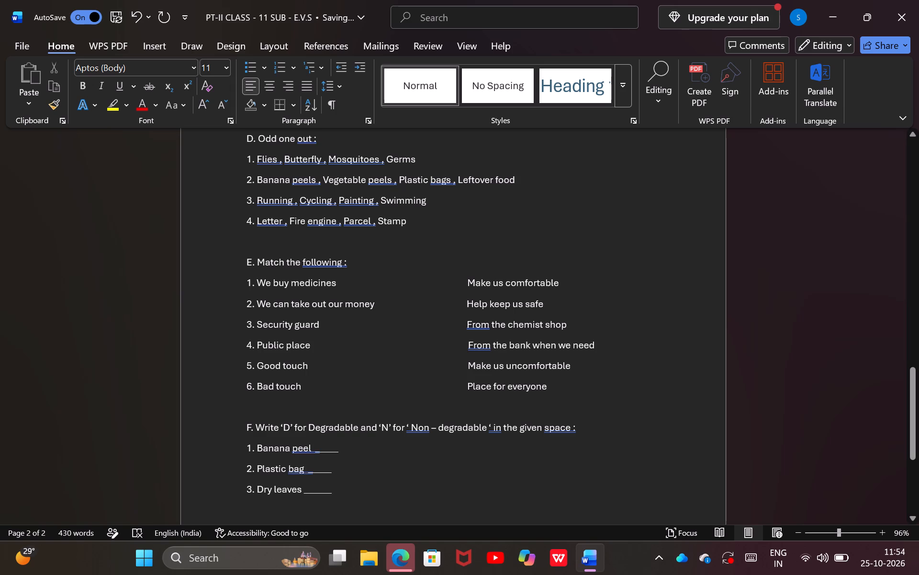
left_click(302, 489)
key("space")
Add "4. Vegetable peels" with a six-underscore blank on the Banana peel line, spaced across to form a second column.
left_click(382, 454)
key("space")
key("space")
key("space")
key("space")
key("space")
key("space")
key("space")
key("space")
key("space")
key("space")
key("space")
key("space")
key("space")
key("space")
key("space")
key("space")
key("space")
key("space")
key("space")
key("space")
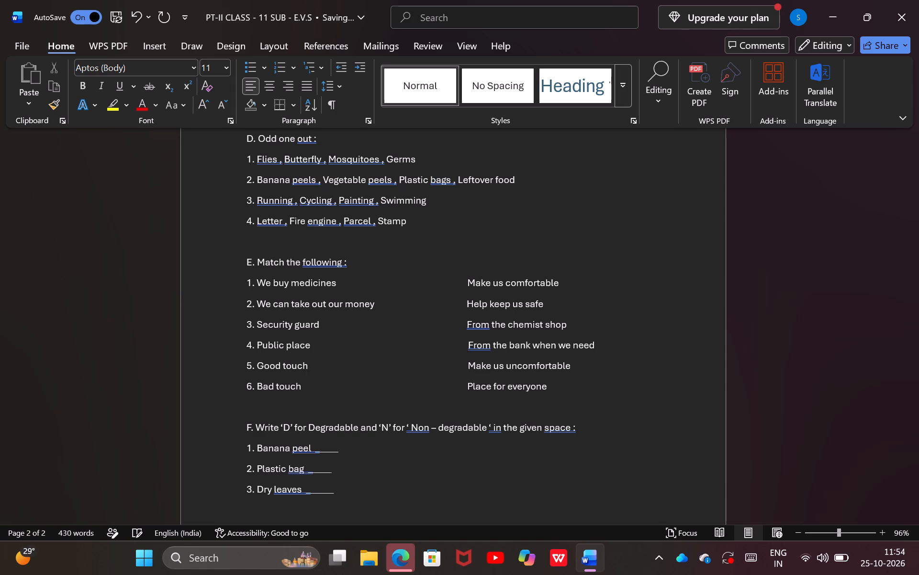
key("BackSpace")
key("BackSpace")
key("BackSpace")
key("BackSpace")
key("4")
type(".")
key("space")
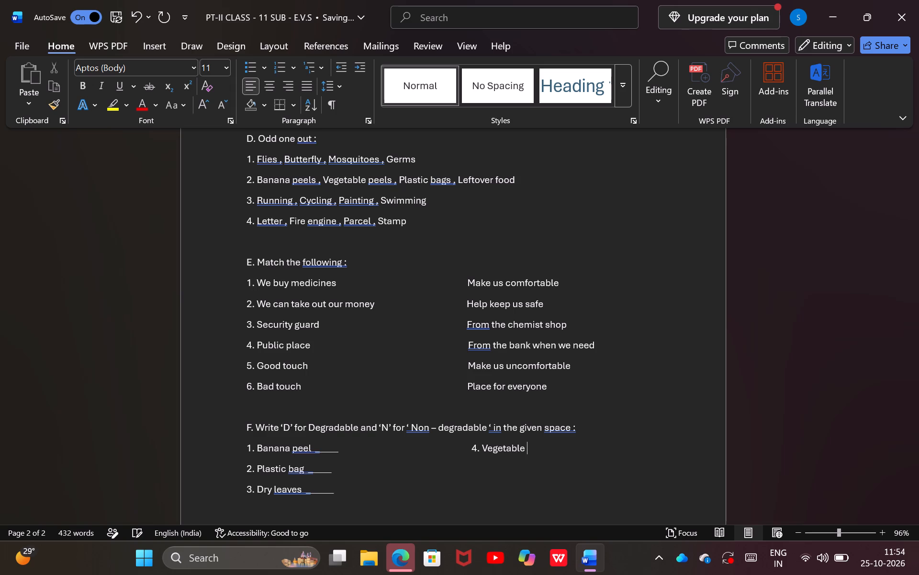
type("peels")
key("space")
type("______")
key("Return")
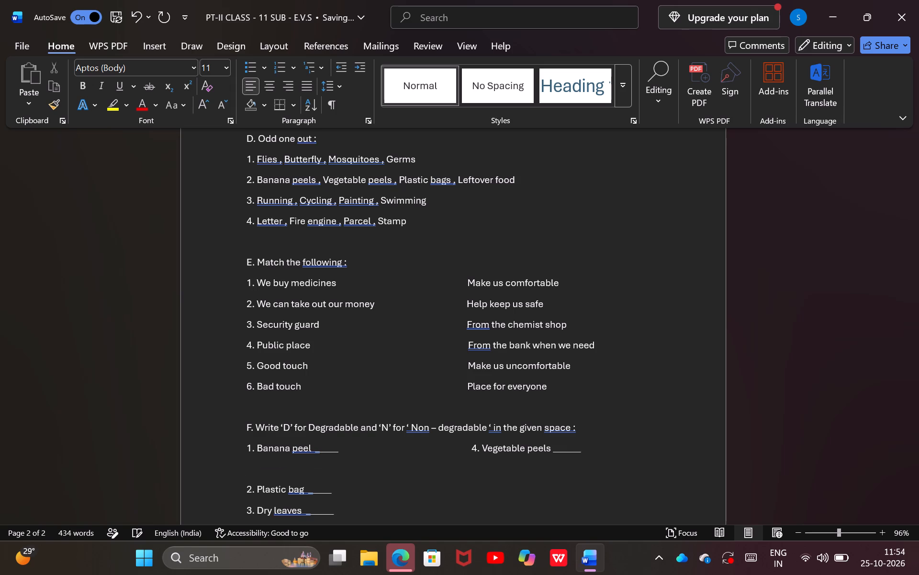
key("BackSpace")
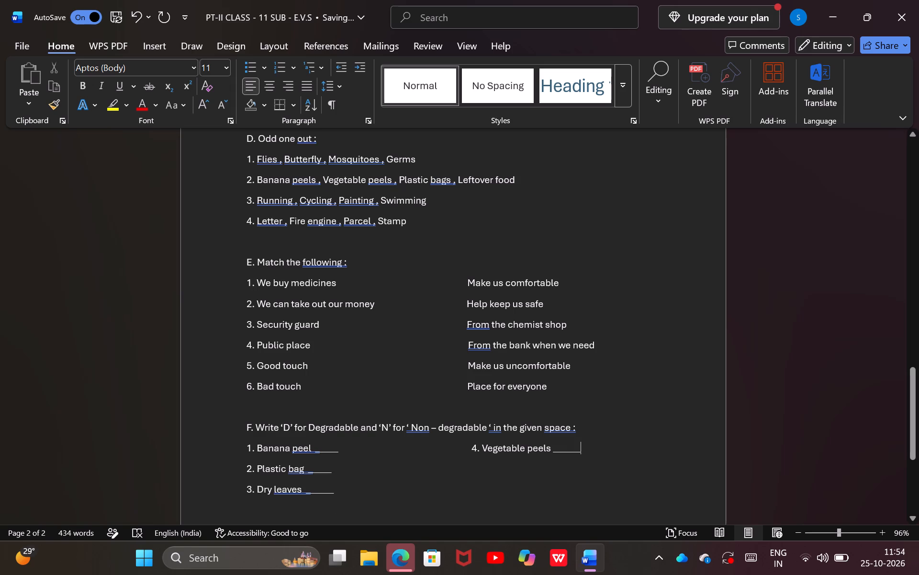
Add "5. Plastic bucket" with a seven-underscore blank on the Plastic bag line, aligned under item 4 in the second column.
left_click(410, 483)
key("space")
key("space")
key("space")
key("space")
key("space")
key("space")
key("space")
key("space")
key("space")
key("space")
key("space")
key("space")
key("space")
key("space")
key("space")
key("space")
key("space")
key("space")
key("space")
key("space")
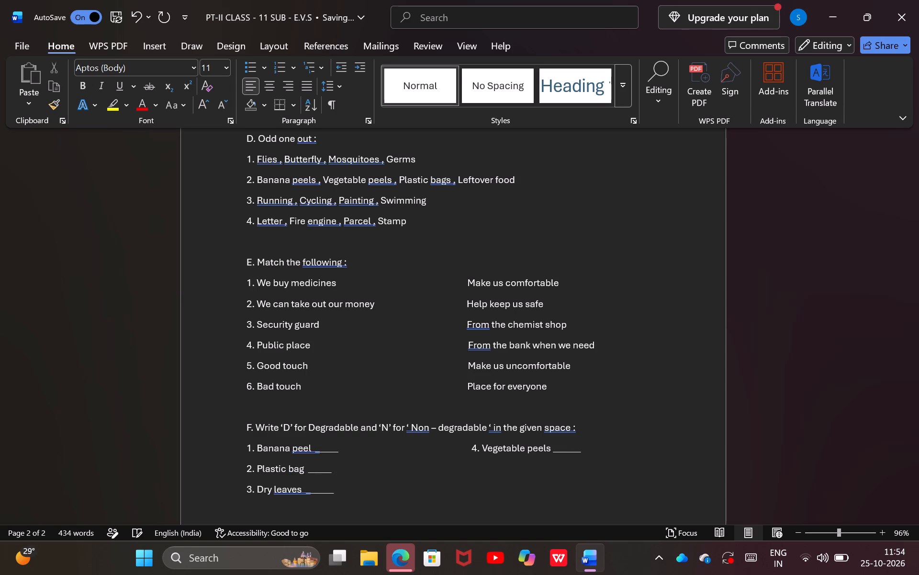
key("BackSpace")
key("BackSpace")
key("BackSpace")
key("5")
type(".")
key("space")
type("bucket")
key("space")
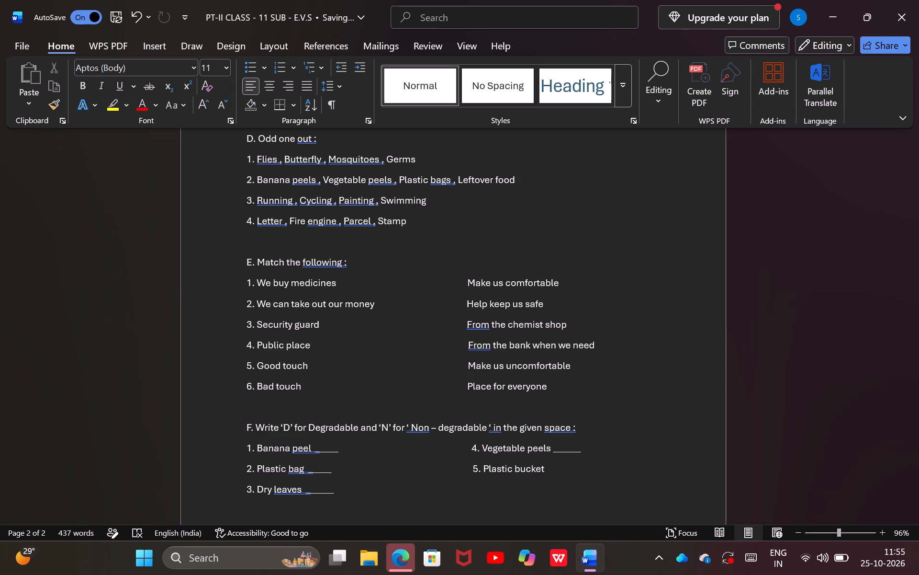
type("_______")
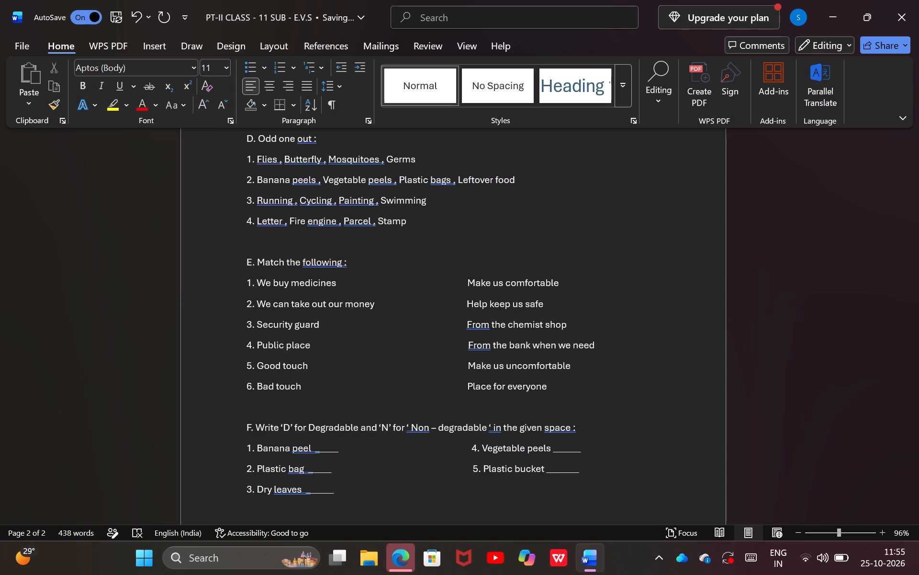
Add "6. Left over food" with a seven-underscore blank on the Dry leaves line, aligned under item 5 in the second column.
left_click(413, 491)
key("space")
key("space")
key("space")
key("space")
key("space")
key("space")
key("space")
key("space")
key("space")
key("space")
key("space")
key("space")
key("space")
key("space")
key("space")
key("space")
key("space")
key("space")
key("space")
key("space")
key("space")
key("space")
key("space")
key("space")
key("space")
key("space")
key("space")
key("space")
key("space")
key("space")
key("space")
key("space")
key("space")
key("space")
key("space")
key("space")
key("space")
key("space")
key("space")
key("space")
key("space")
key("space")
key("6")
key("BackSpace")
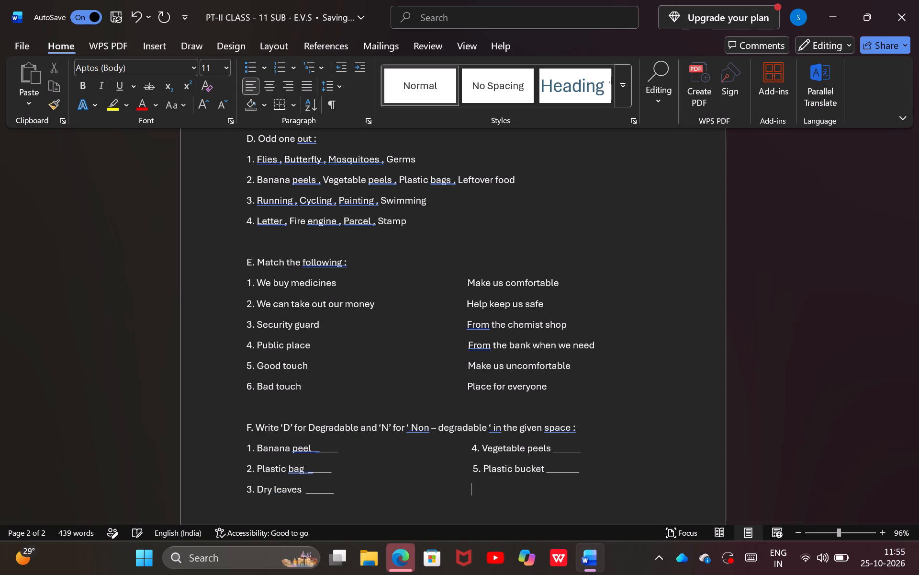
key("space")
type("6.")
key("space")
key("l")
type("eft over food")
key("space")
key("shift+underscore")
key("shift+underscore")
key("shift+underscore")
key("shift+underscore")
key("shift+underscore")
key("shift+underscore")
key("shift+underscore")
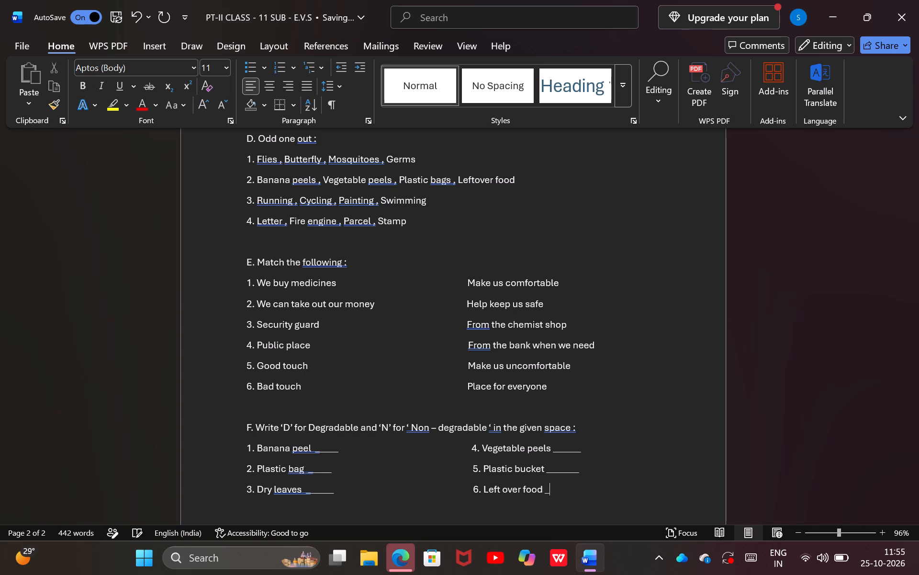
Insert one extra space before the answer blanks of the Vegetable peels and Plastic bucket items.
left_click(549, 450)
key("space")
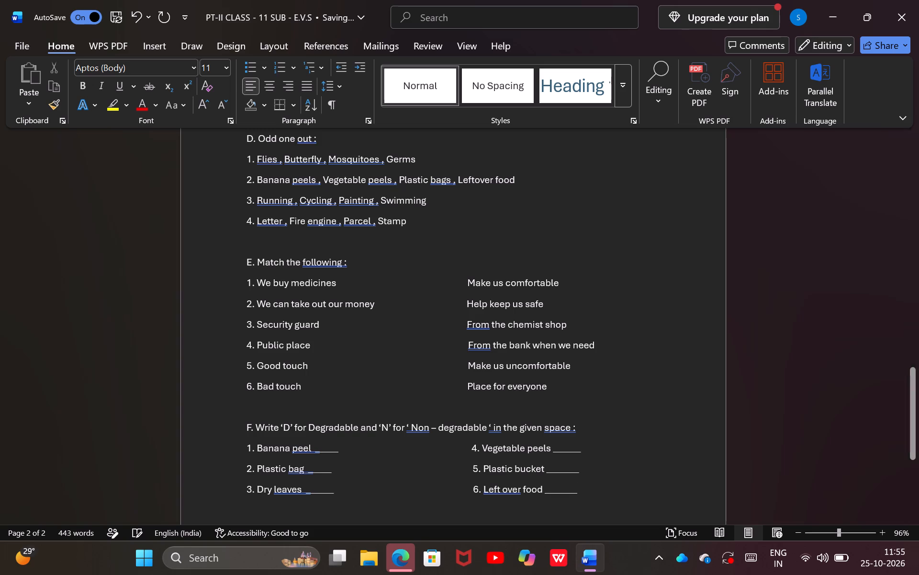
left_click(542, 475)
key("space")
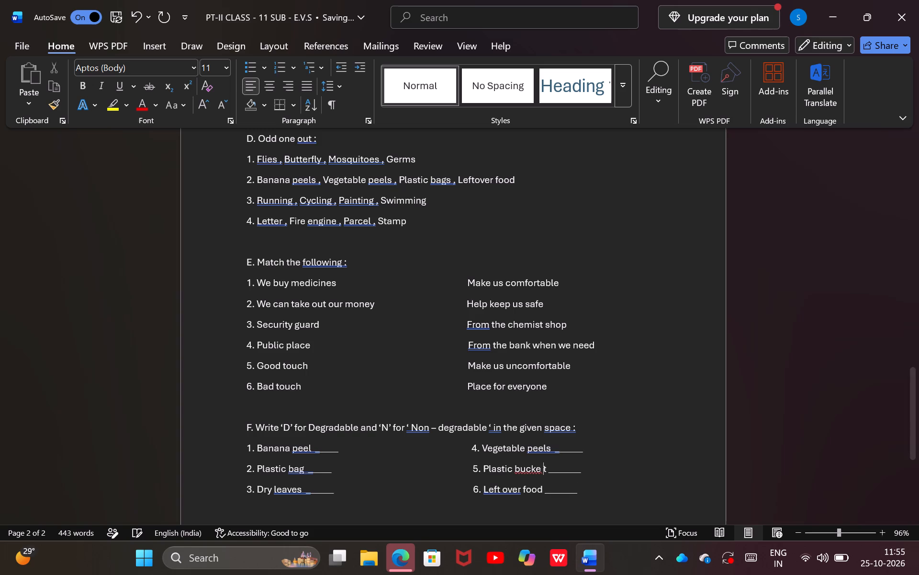
key("BackSpace")
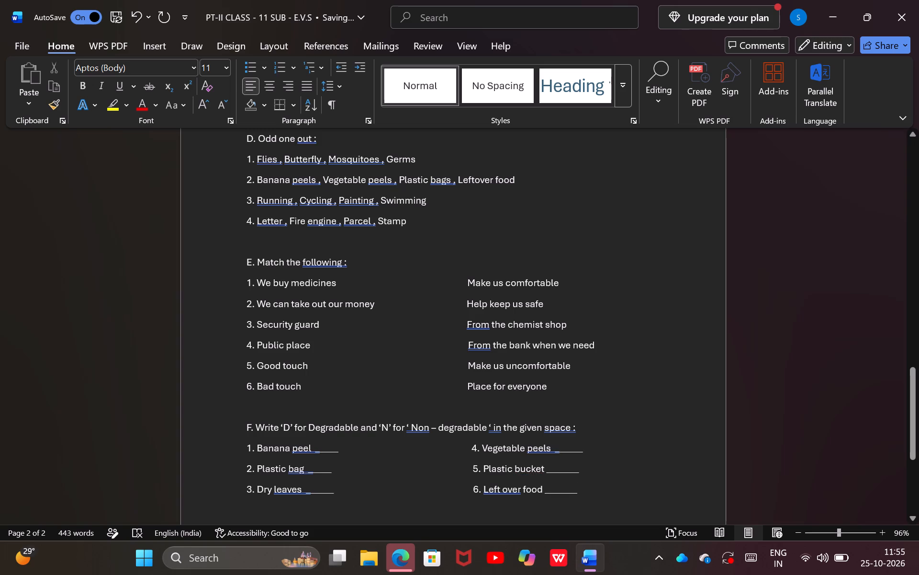
left_click(545, 470)
key("space")
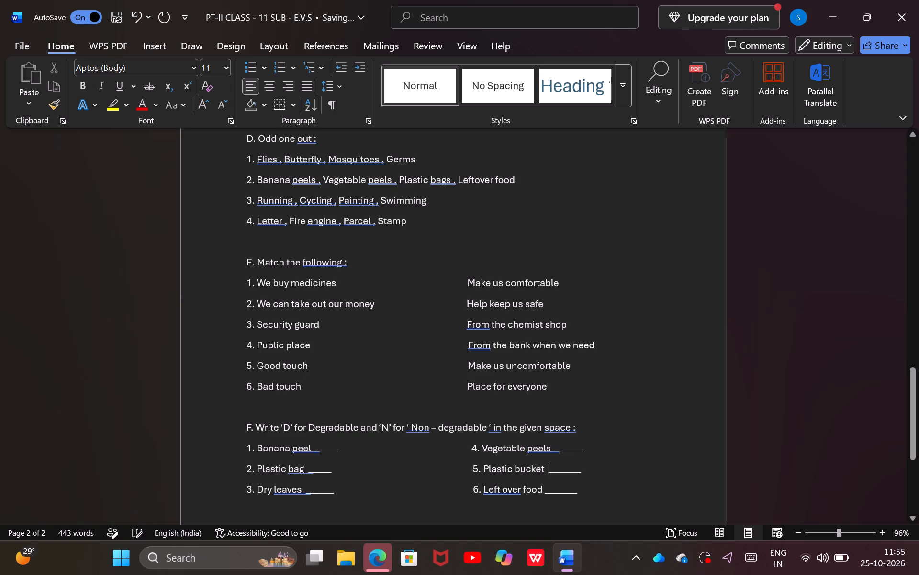
Insert one extra space before the answer blank of the Left over food item.
left_click(541, 490)
key("space")
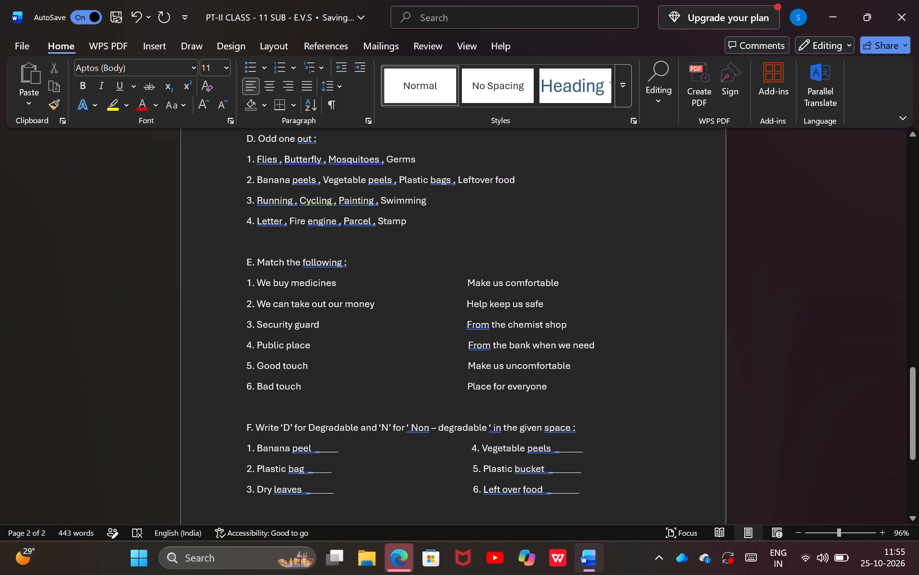
Start section G after a blank line below section F with the heading text "G. Write 'O' for outdoor and 'I' for indoor".
left_click(618, 491)
key("Return")
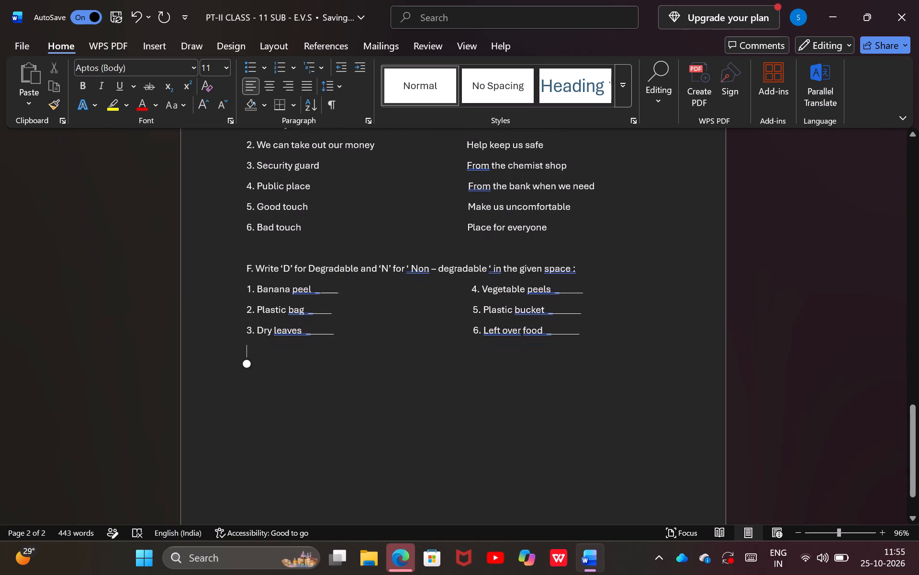
key("Return")
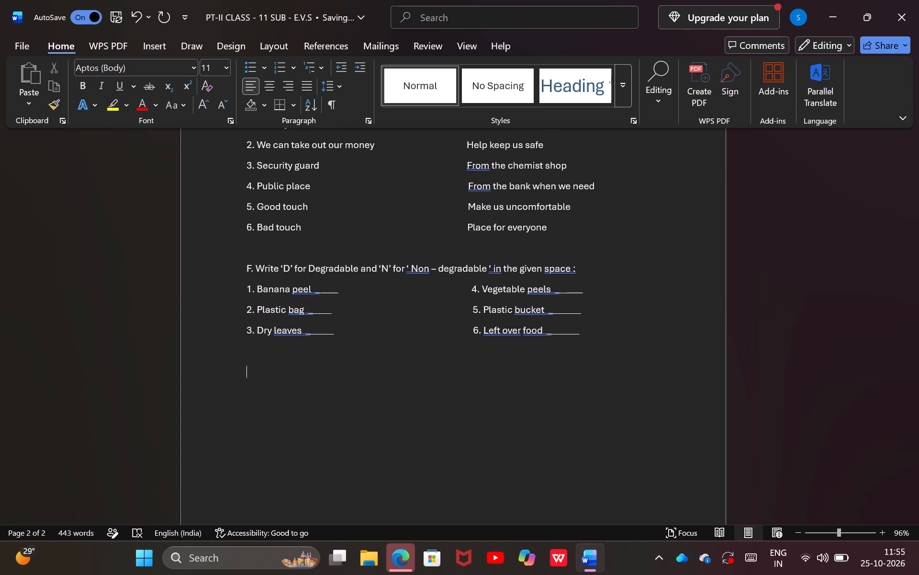
type("G.")
key("space")
key("w")
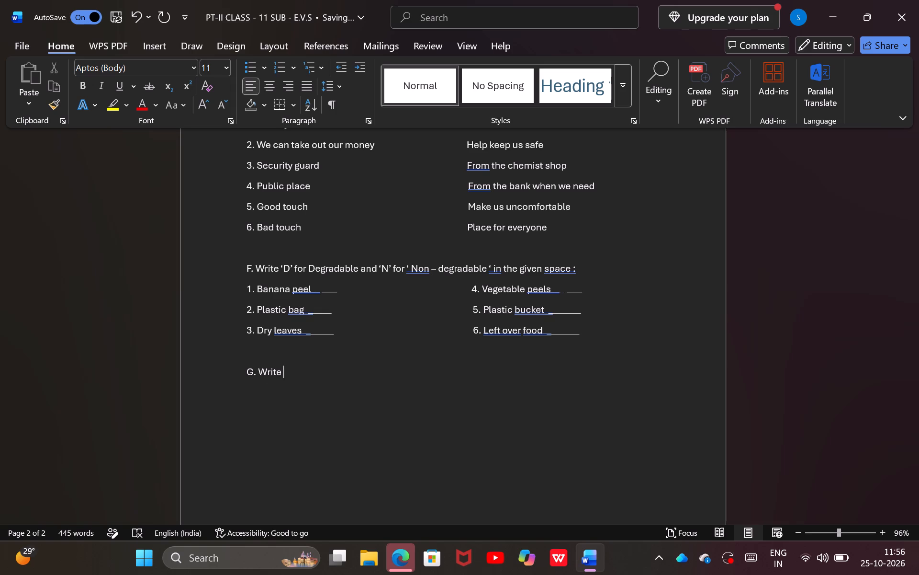
type("'O'")
key("space")
type("for")
key("space")
type("outdoor and")
key("space")
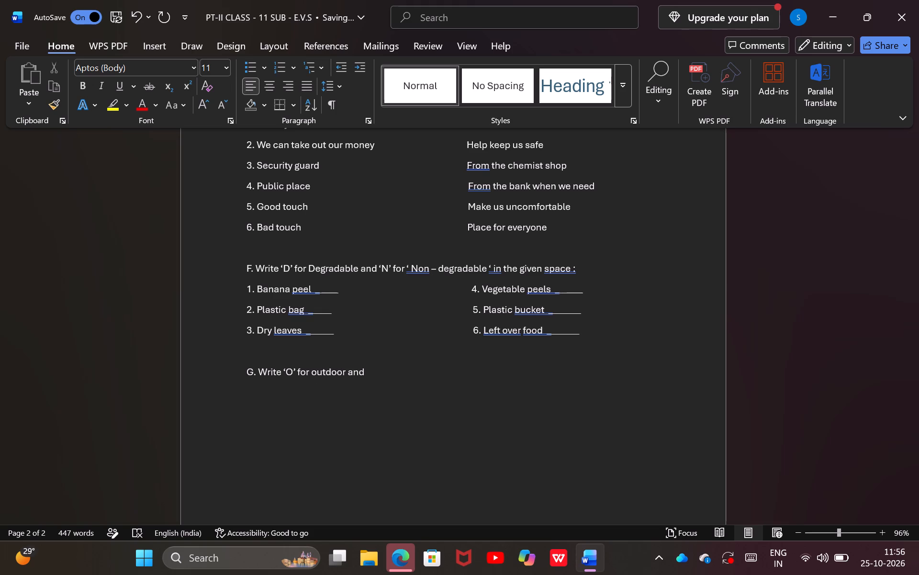
type("'I'")
key("space")
type("for int")
key("BackSpace")
type("door")
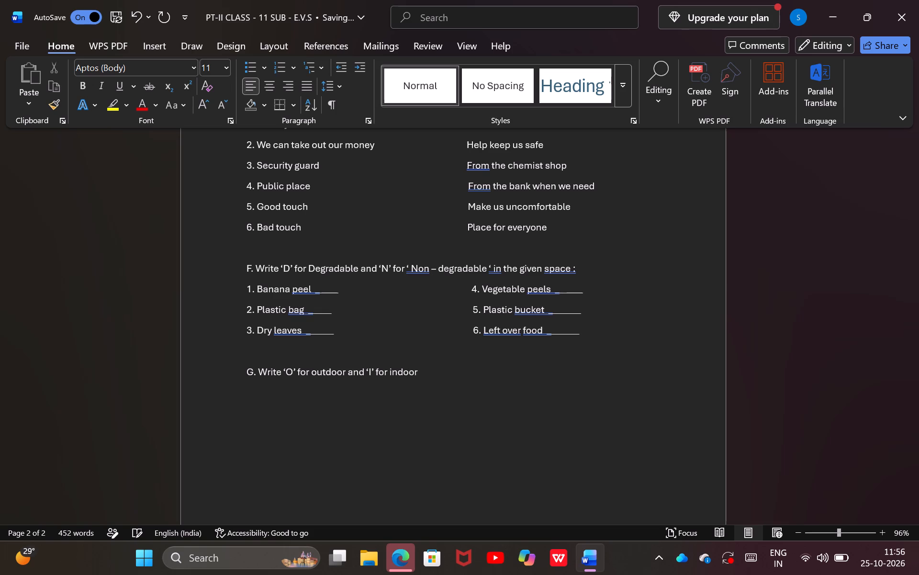
key("space")
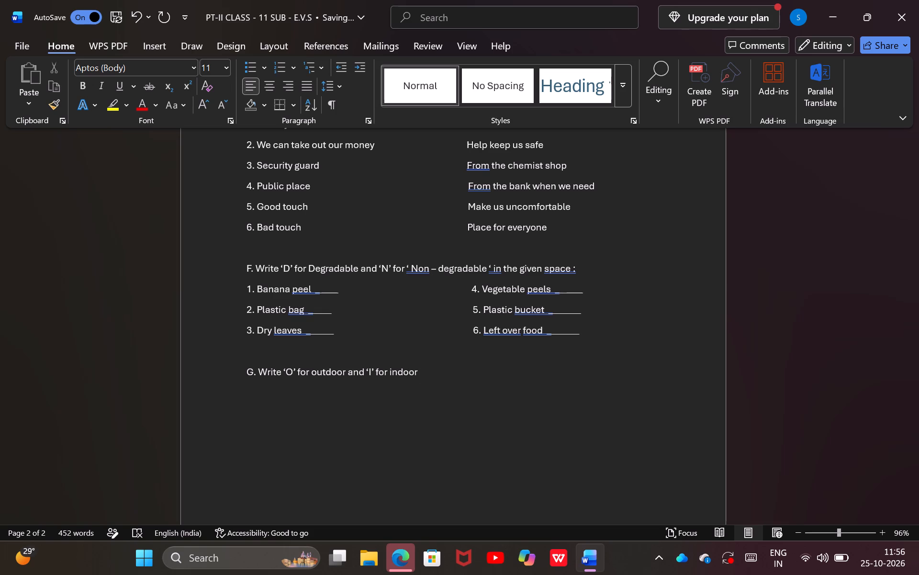
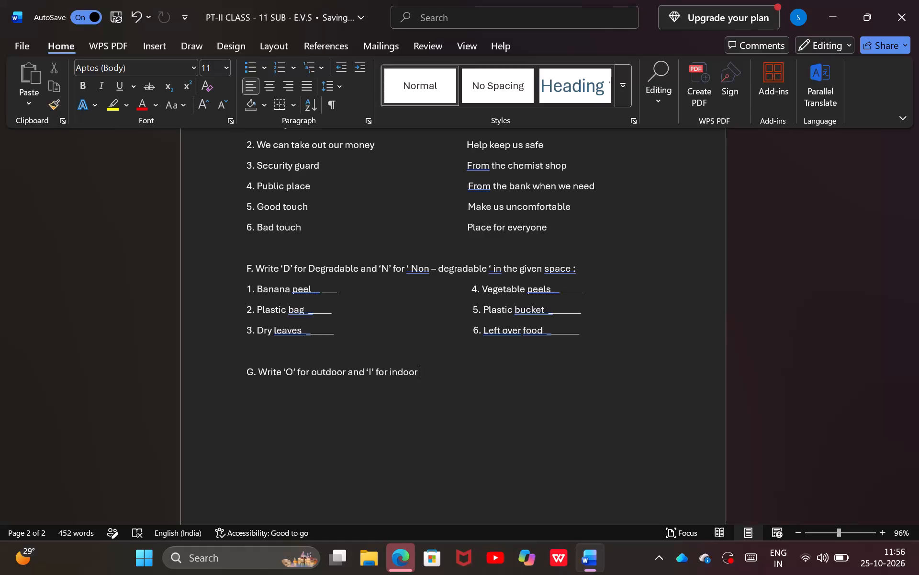
Complete the section G heading by adding "activity in the circle :" after the word indoor.
type("activity in the circle")
key("space")
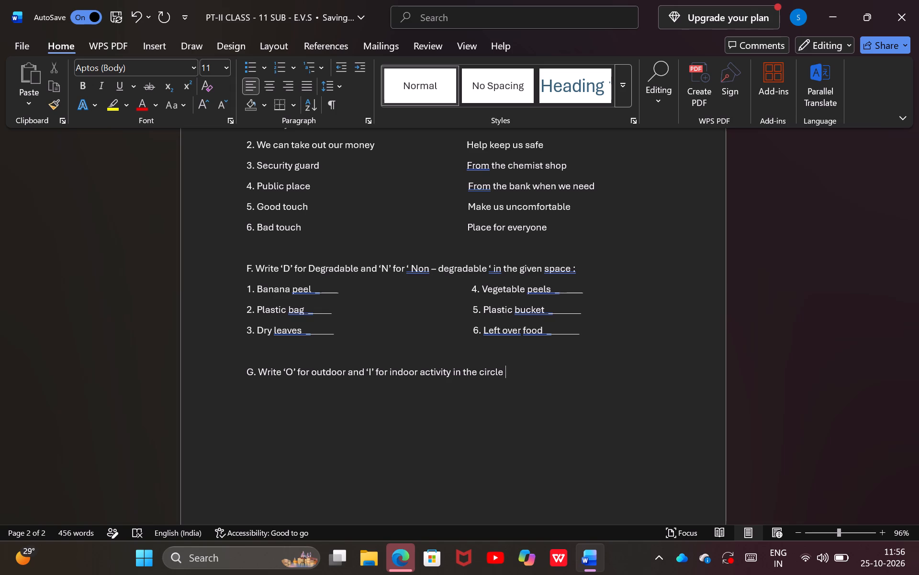
key("shift+colon")
Start the first item on a new line below the section G heading with the number "1." and a space.
key("Return")
type("1.")
key("space")
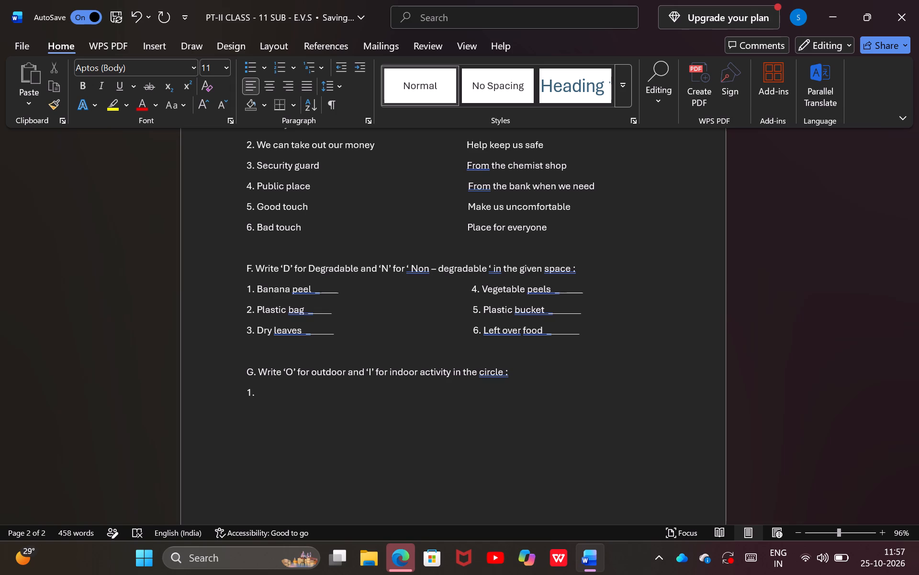
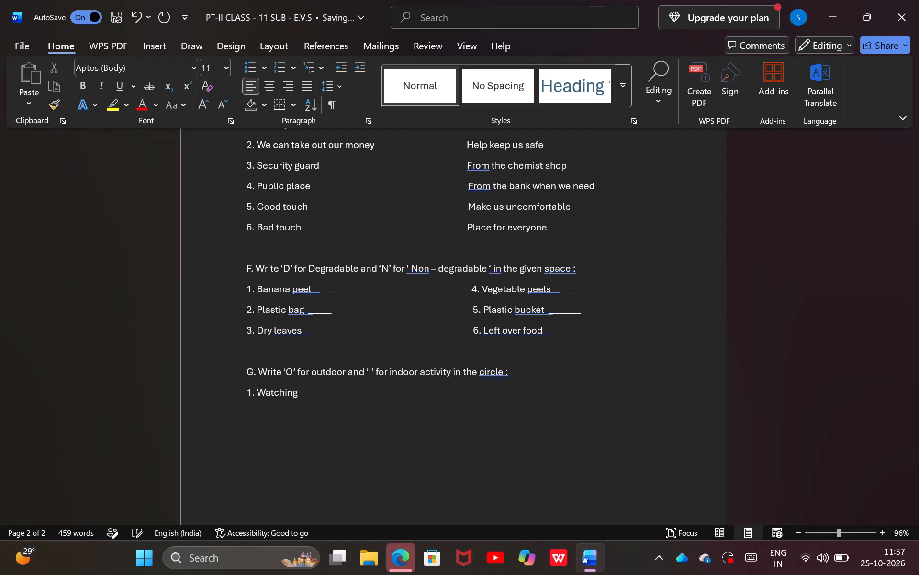
Complete item 1 of section G as "Watching T.V." followed by two spaces and a seven-underscore answer blank.
key("y")
key("BackSpace")
type("T.")
type("V.")
key("space")
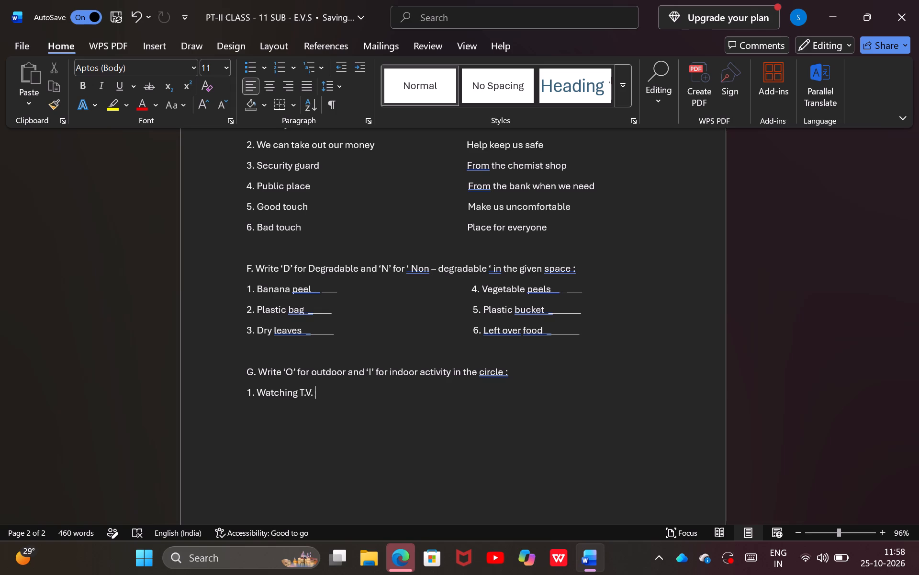
key("shift+underscore")
key("shift+underscore")
key("shift+underscore")
key("shift+underscore")
key("shift+underscore")
key("shift+underscore")
key("shift+underscore")
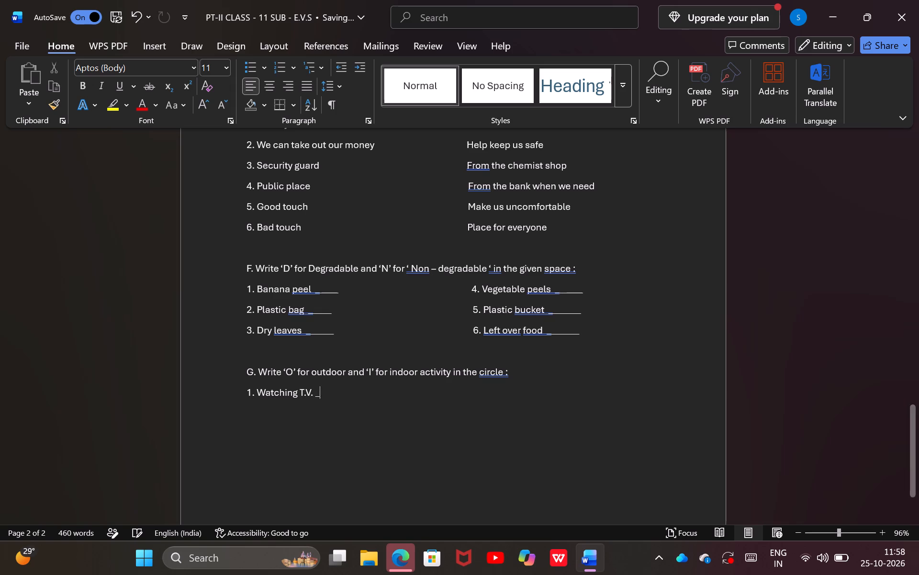
left_click(311, 393)
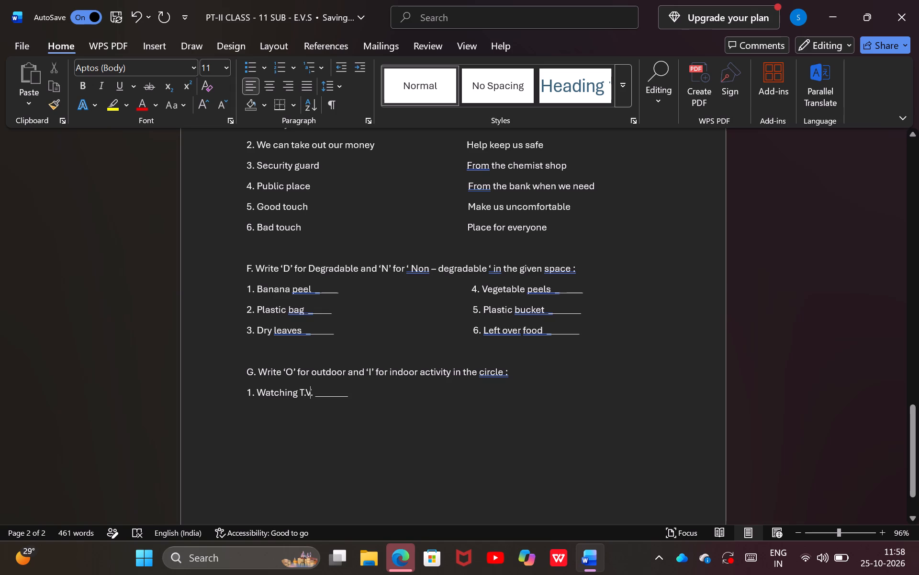
left_click(314, 392)
key("space")
Add "4. Ludo" with two spaces and an underscore answer blank as a second-column item on the "Watching T.V." line.
left_click(359, 393)
key("space")
key("space")
key("space")
key("space")
key("space")
key("space")
key("space")
key("space")
key("space")
key("space")
key("space")
key("space")
key("space")
key("space")
key("space")
key("space")
key("space")
key("space")
key("space")
key("space")
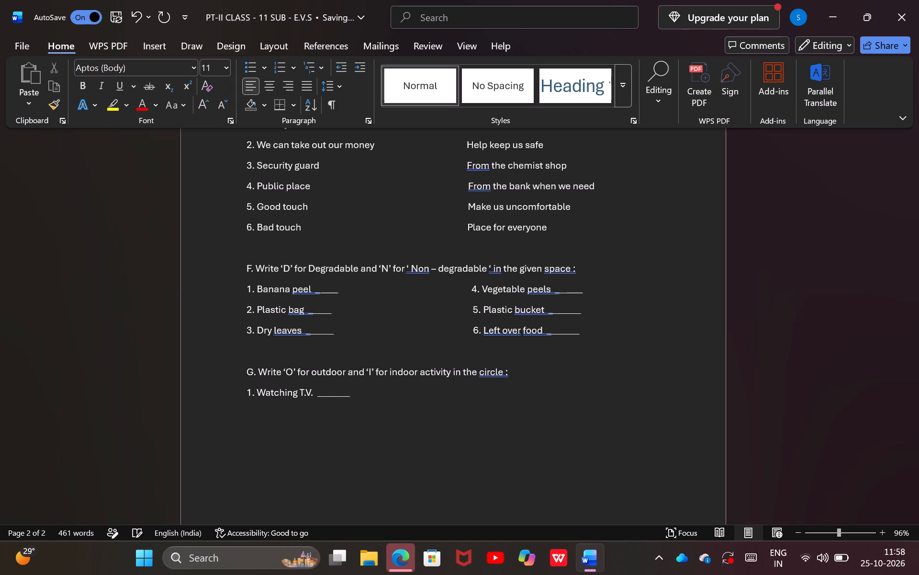
key("space")
key("space")
key("space")
key("space")
key("space")
key("space")
key("space")
key("space")
key("space")
type("2.")
key("space")
key("BackSpace")
key("BackSpace")
key("BackSpace")
type("4.")
key("space")
key("l")
type("udo")
key("space")
type("_______")
left_click(506, 392)
key("space")
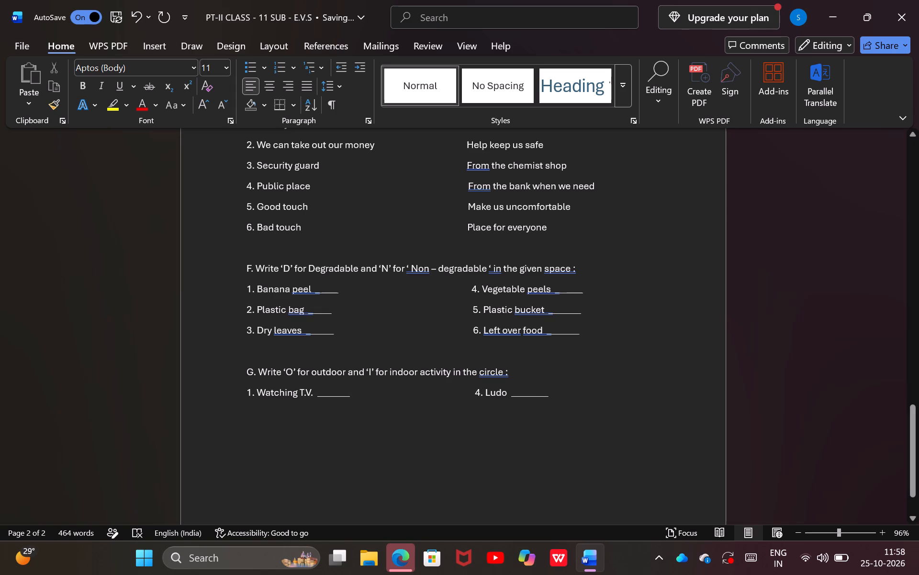
Add "2. Cycling" with an eight-underscore answer blank on a new line below item 1 of section G.
left_click(560, 395)
key("Return")
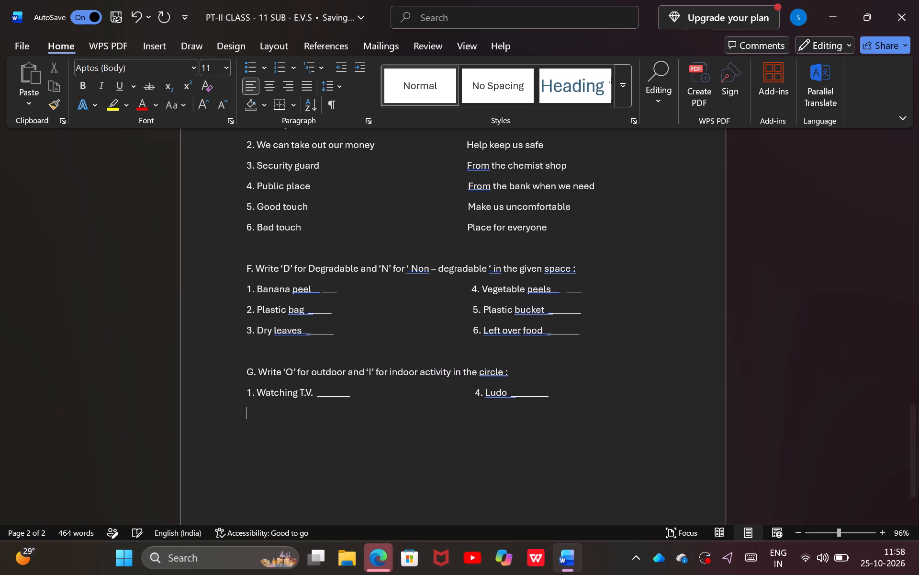
type("2.")
key("space")
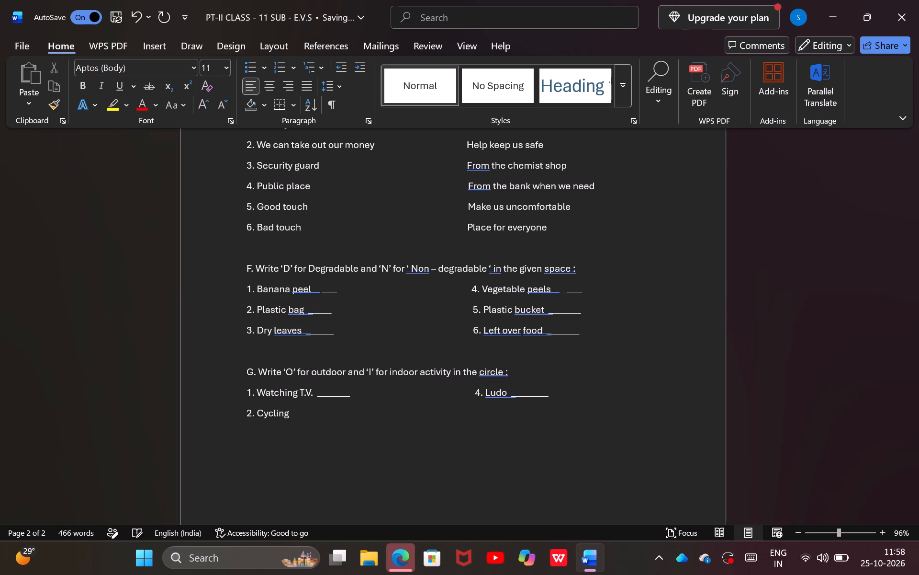
key("shift+underscore")
key("shift+underscore")
key("shift+underscore")
key("shift+underscore")
key("shift+underscore")
key("shift+underscore")
key("shift+underscore")
key("shift+underscore")
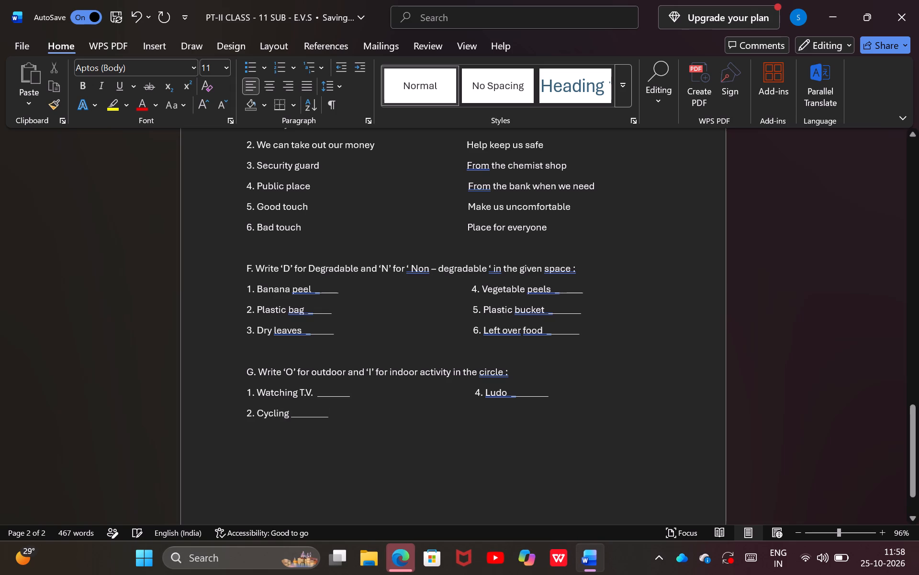
Add "5. Video games" with a seven-underscore answer blank on the Cycling line, spaced across to align under item 4.
key("space")
key("space")
key("space")
key("space")
key("space")
key("space")
key("space")
key("space")
key("space")
key("space")
key("space")
key("space")
key("space")
key("space")
key("space")
key("space")
key("space")
key("space")
key("space")
key("space")
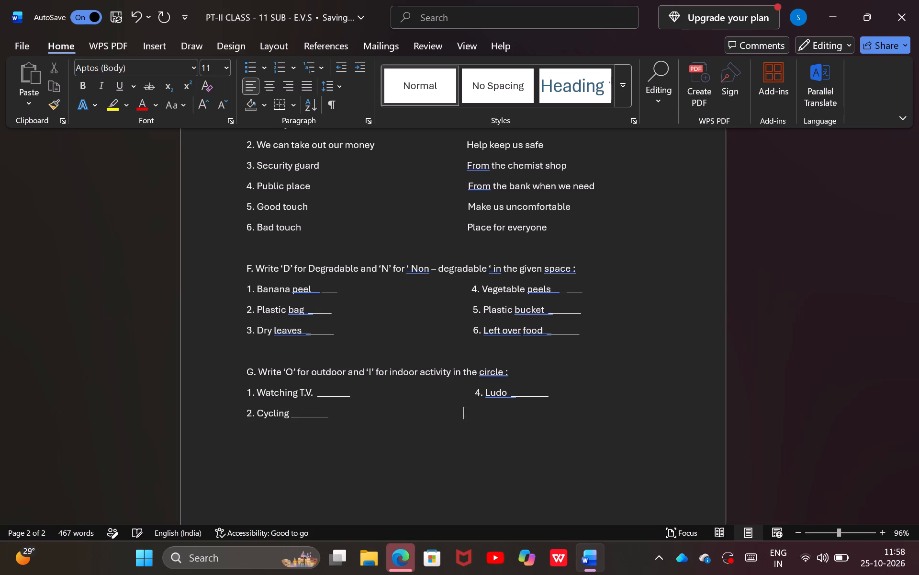
key("space")
key("space")
key("space")
key("space")
key("space")
key("space")
key("4")
key("BackSpace")
key("5")
key("BackSpace")
key("BackSpace")
type("5.")
key("space")
type("_______")
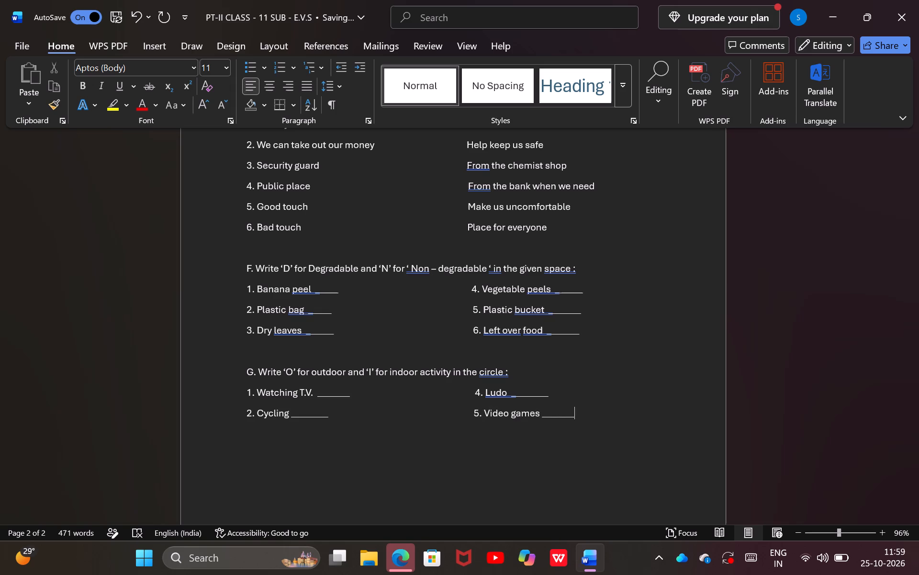
Add "3. Swimming" with a seven-underscore answer blank on a new line below the Cycling item.
key("Return")
type("3.")
key("space")
key("s")
key("BackSpace")
type("wimming")
key("space")
key("shift+underscore")
key("shift+underscore")
key("shift+underscore")
key("shift+underscore")
key("shift+underscore")
key("shift+underscore")
key("shift+underscore")
key("shift+underscore")
key("shift+underscore")
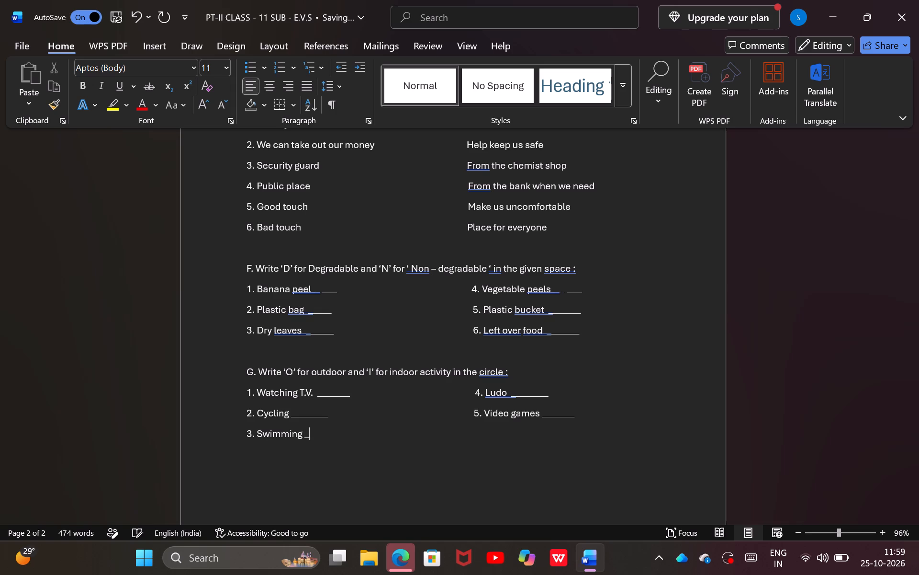
key("BackSpace")
key("BackSpace")
Insert an extra space between "Cycling" and its answer blank in item 2 of section G.
left_click(286, 414)
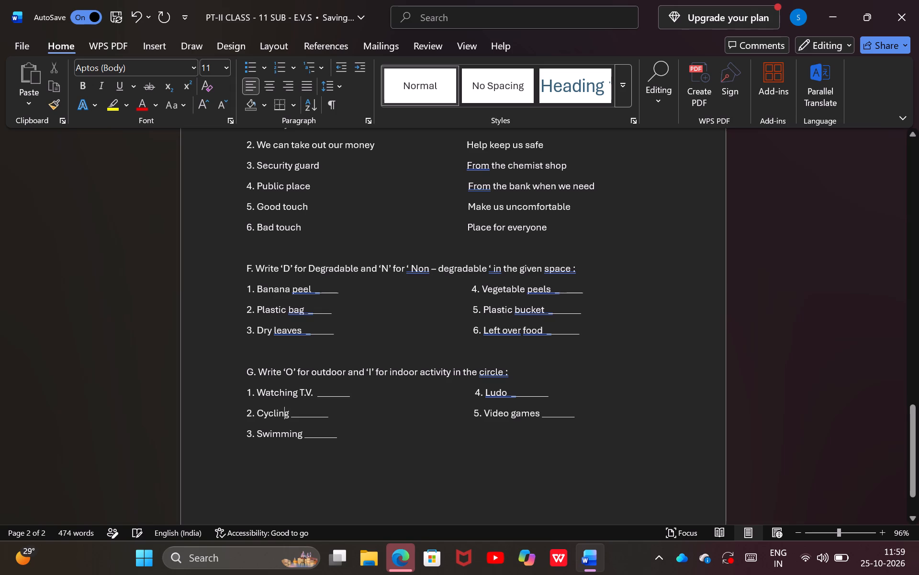
left_click(287, 414)
key("space")
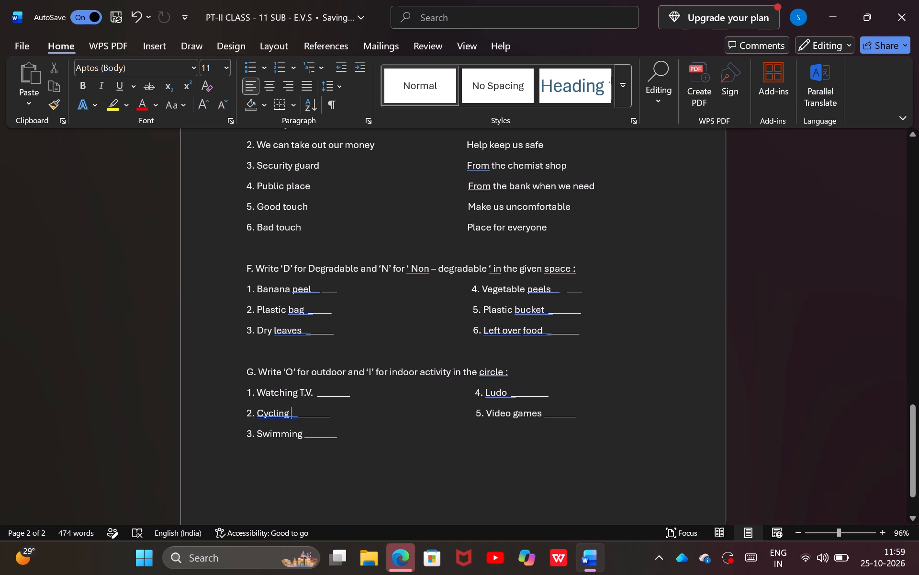
Add "6. Painting" with a seven-underscore answer blank on the Swimming line, spaced across to align under item 5.
left_click(447, 442)
key("space")
key("space")
key("space")
key("space")
key("space")
key("space")
key("space")
key("space")
key("space")
key("space")
key("space")
key("space")
key("space")
key("space")
key("space")
key("space")
key("space")
key("space")
key("space")
key("space")
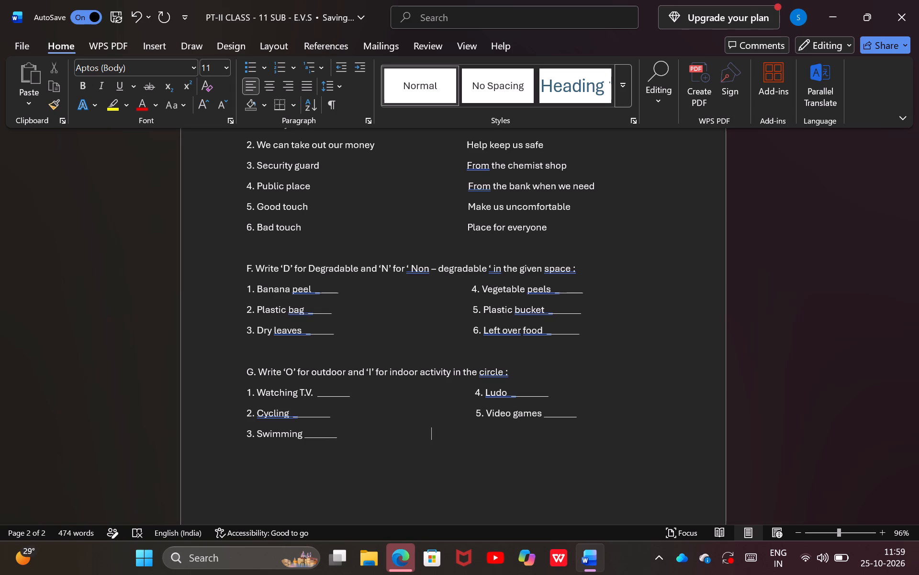
key("space")
key("space")
key("space")
key("space")
key("space")
key("6")
type(".")
key("space")
key("BackSpace")
type("ainting")
key("space")
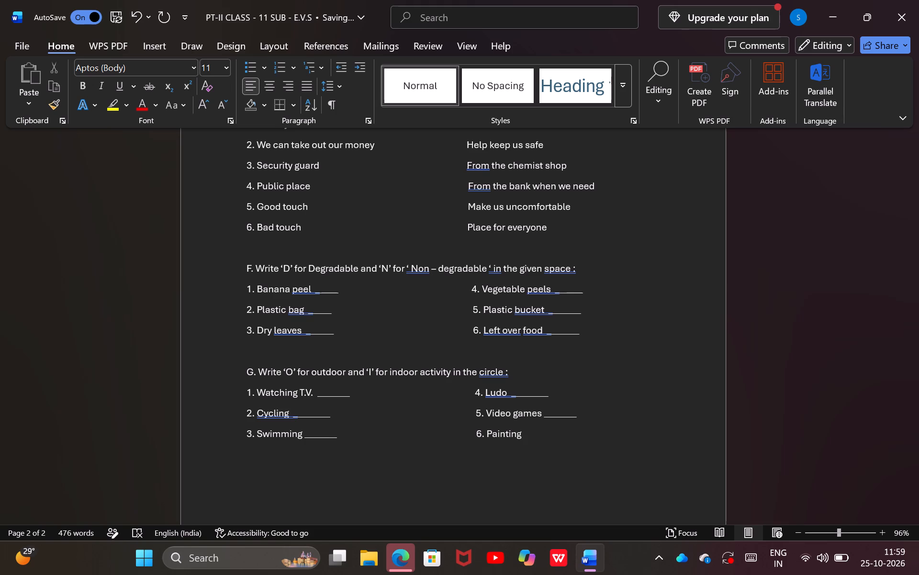
type("_______")
key("space")
Add the section heading "H. Name the following :" below section G, leaving one blank line between them.
key("Return")
key("Return")
type("H.")
key("space")
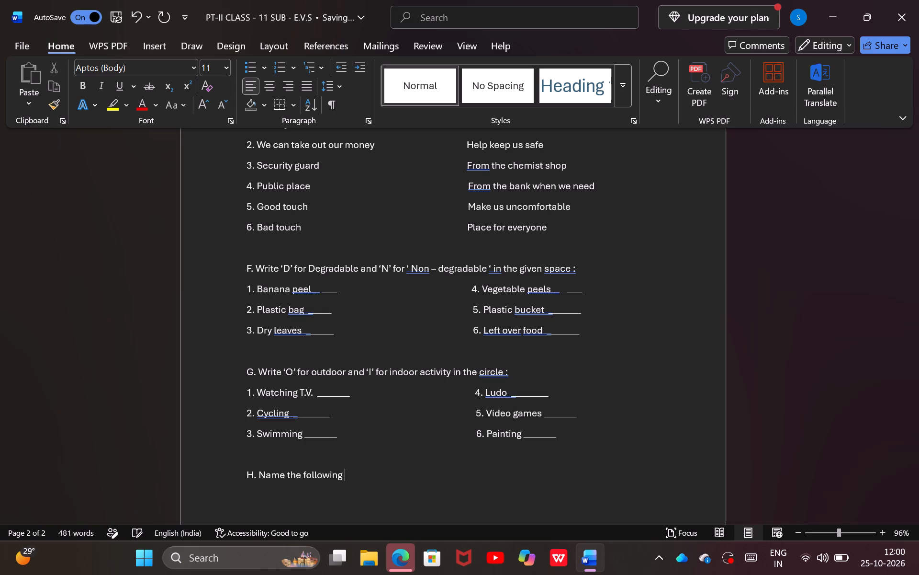
key("shift+colon")
Add "1. Two outdoor games –" on a new line under the section H heading.
key("Return")
type("1.")
key("space")
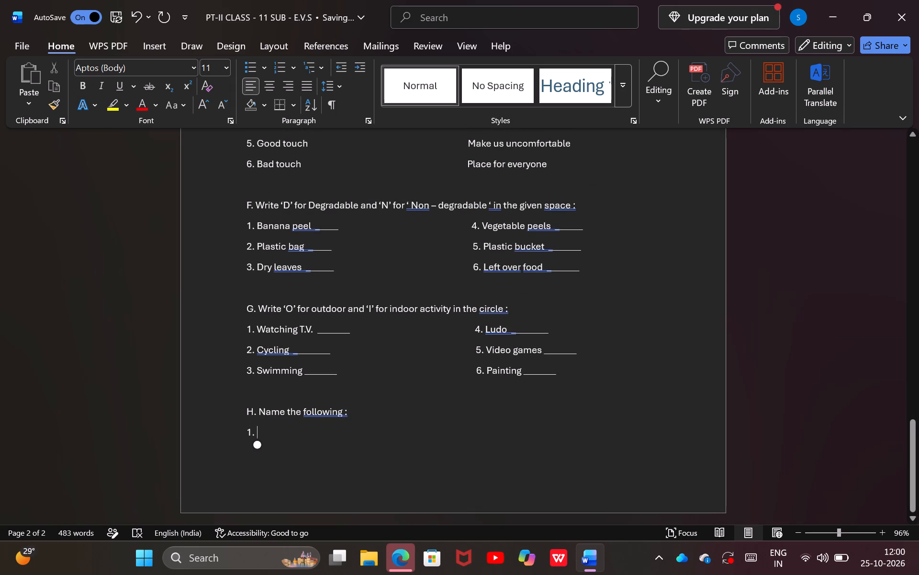
key("t")
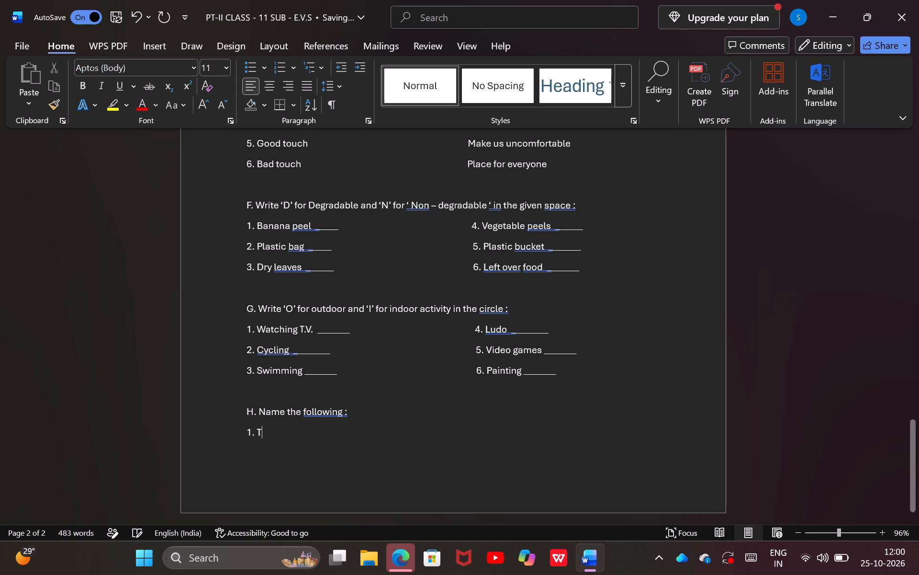
type("wo outdoor games")
key("space")
key("minus")
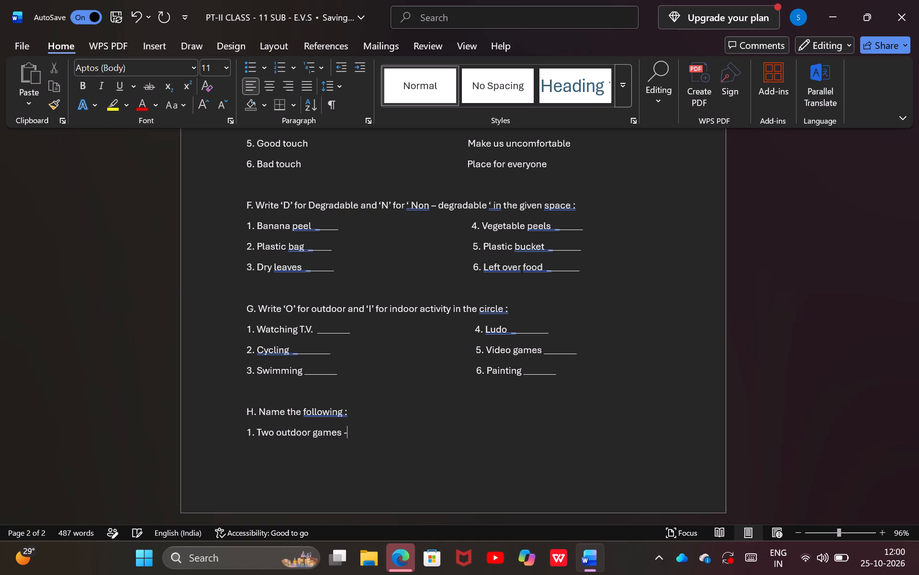
Add "2. Two indoor games –" on a new line as the second item of section H.
key("Return")
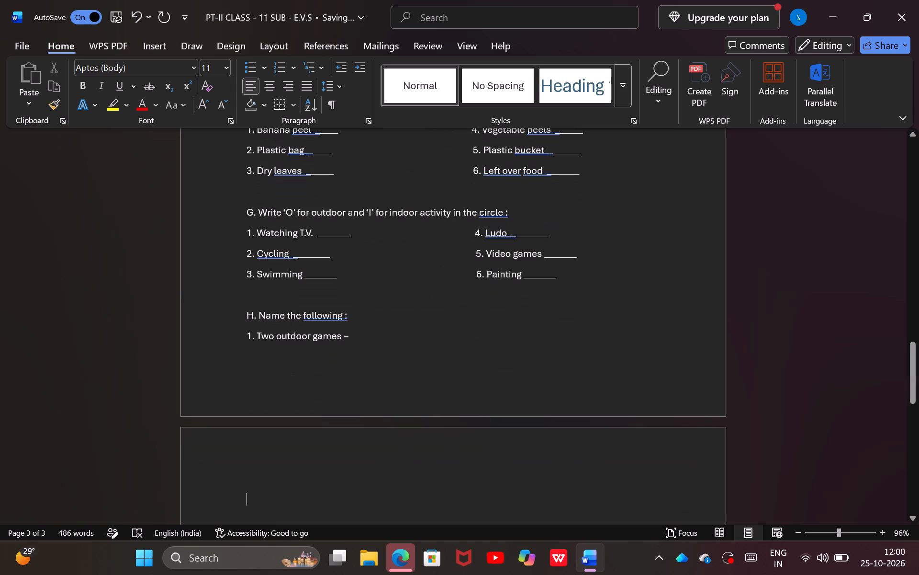
key("2")
type(".")
key("space")
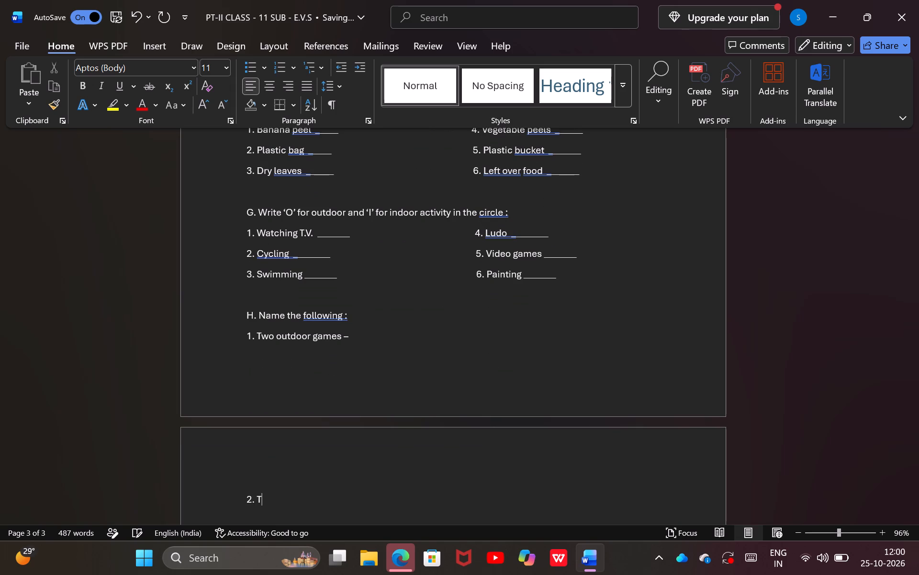
type("wo")
key("space")
type("indoor games -")
Add the section heading "I. Identify and write the name :" after a blank line, followed by a line without automatic numbering.
key("Return")
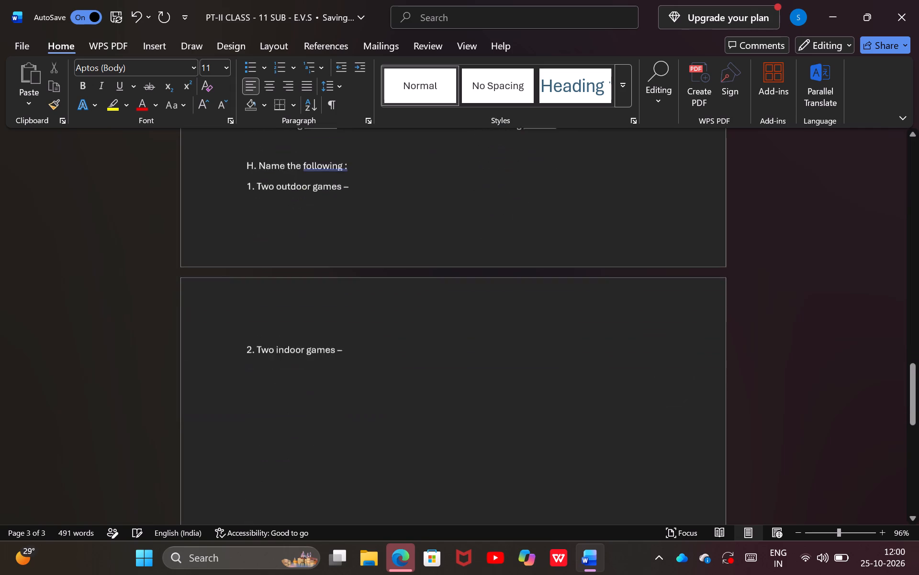
key("Return")
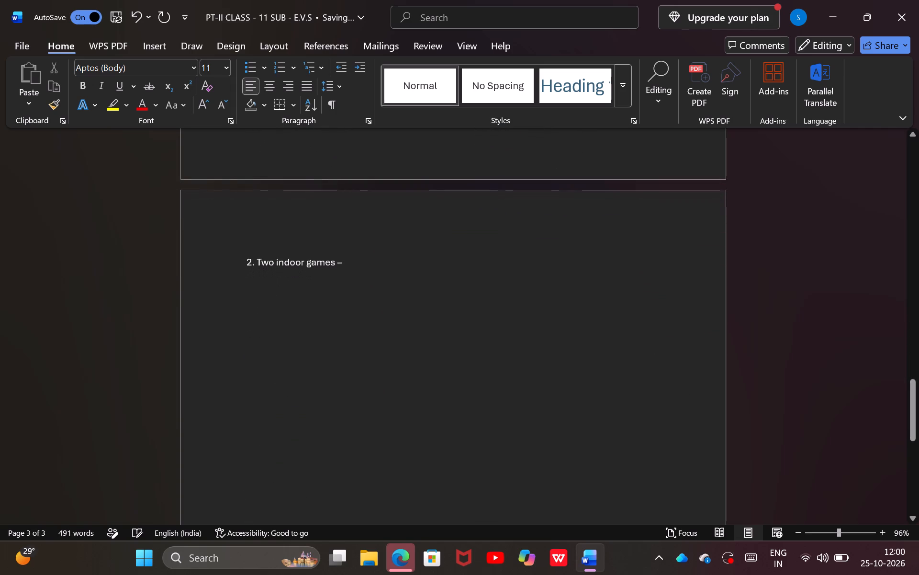
key("i")
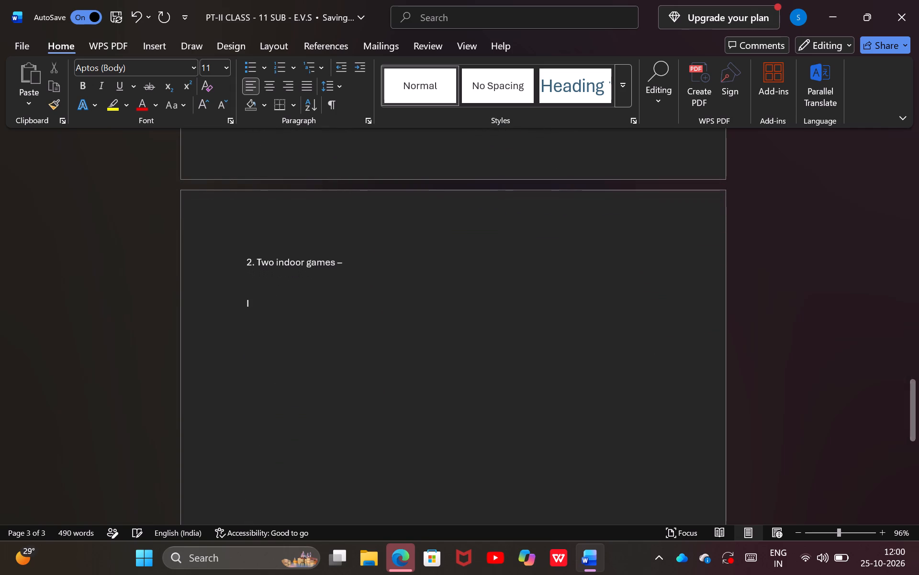
key("period")
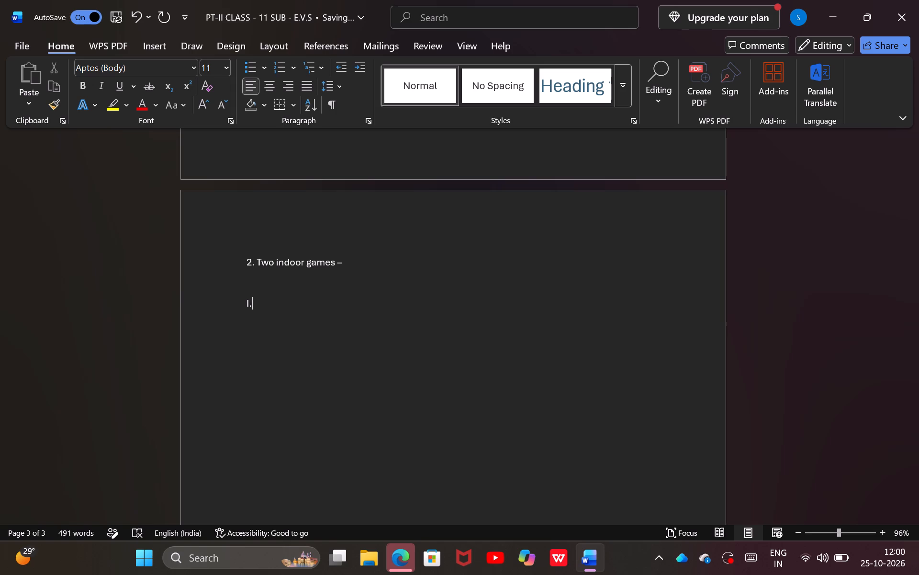
key("space")
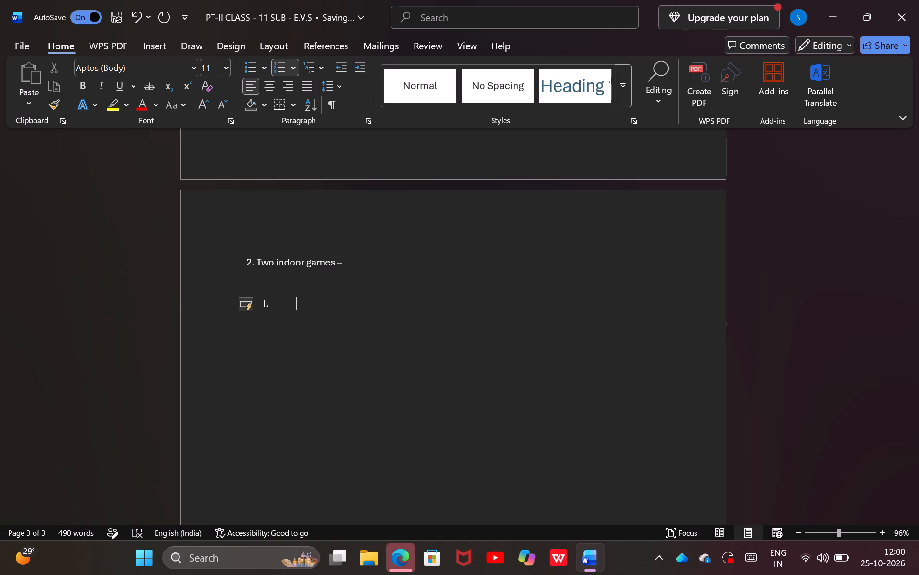
type("dentify and")
key("space")
type("write the name")
key("space")
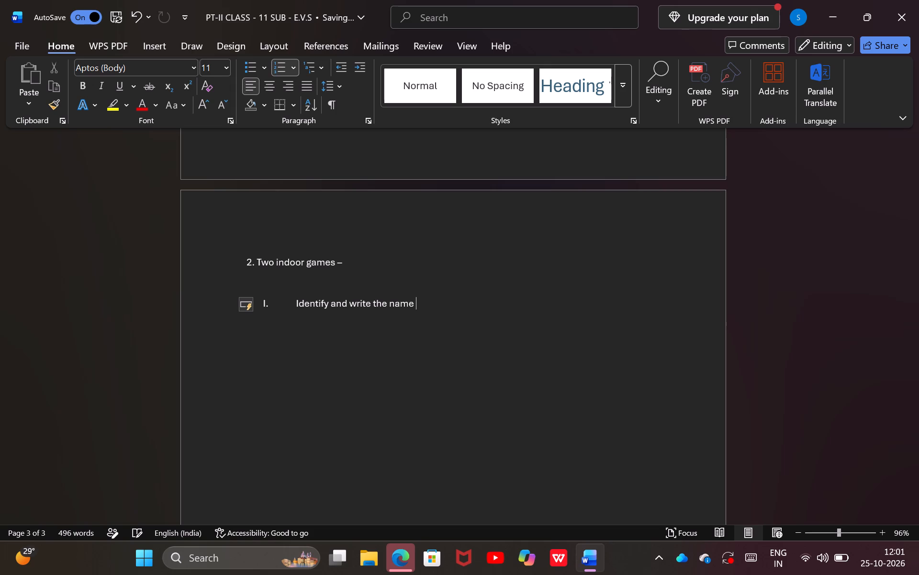
key("shift+colon")
key("Return")
key("BackSpace")
key("BackSpace")
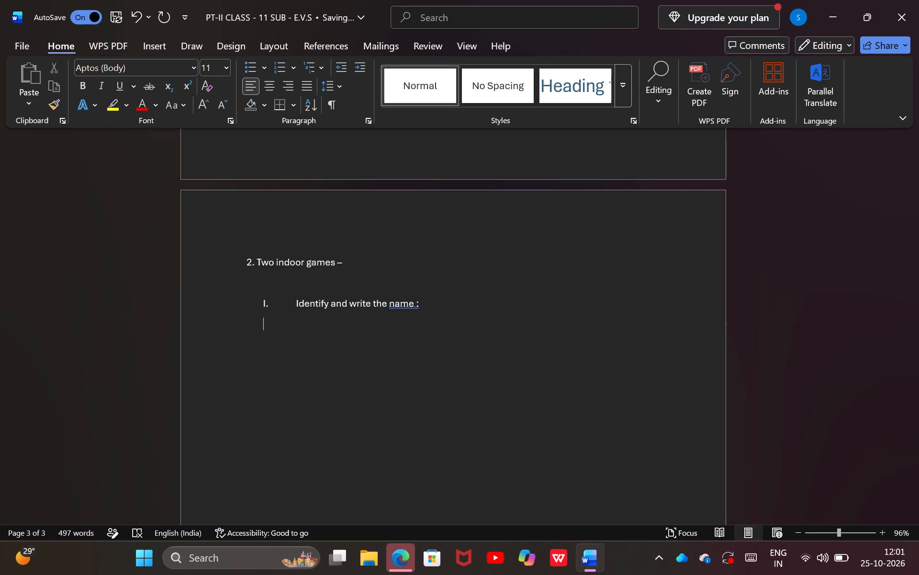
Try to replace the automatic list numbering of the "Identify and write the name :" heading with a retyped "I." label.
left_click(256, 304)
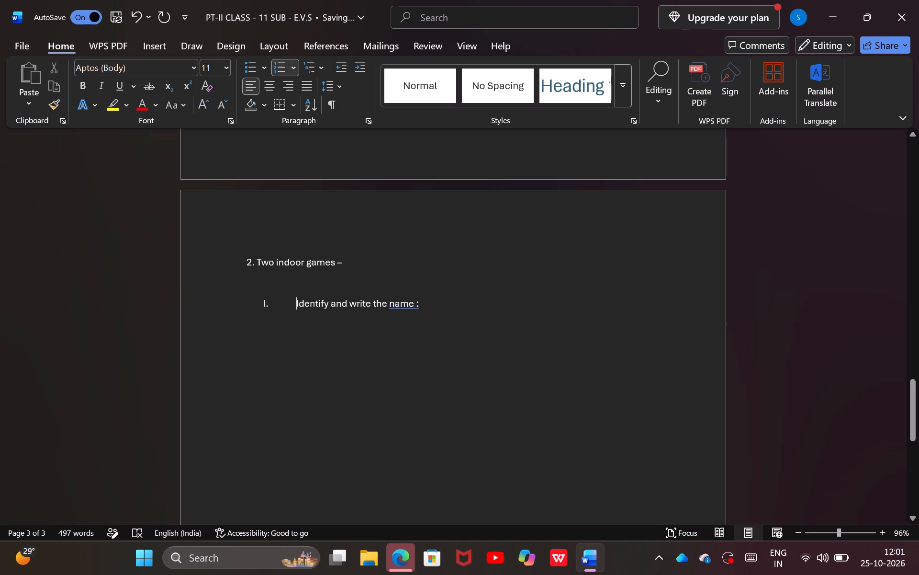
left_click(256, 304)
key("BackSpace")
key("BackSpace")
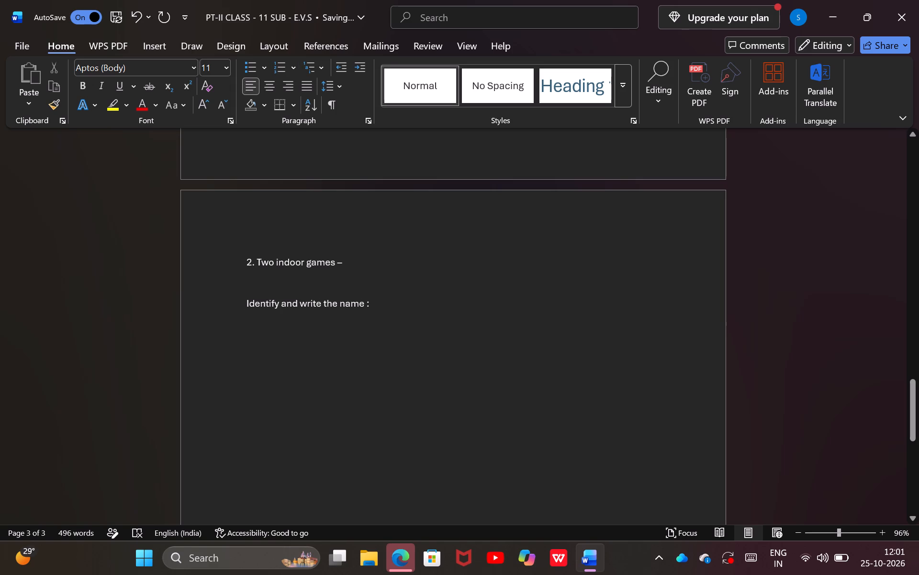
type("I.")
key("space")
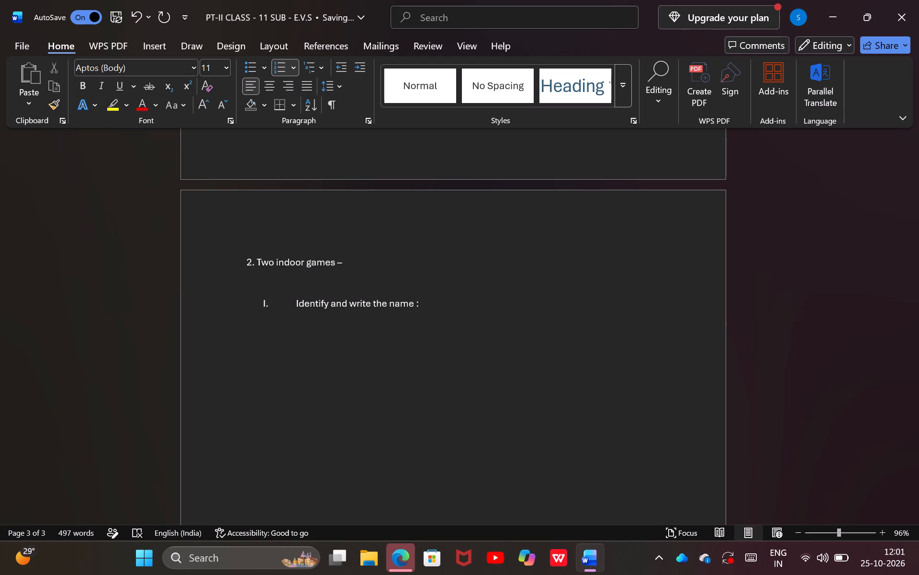
Insert a line below the section I heading and remove its automatic Roman numeral.
left_click(425, 309)
key("Return")
key("BackSpace")
key("BackSpace")
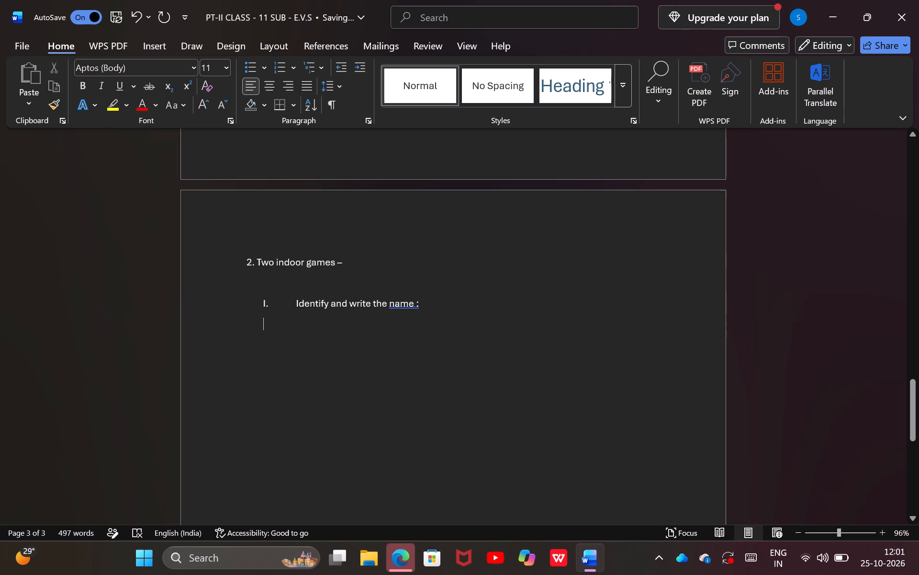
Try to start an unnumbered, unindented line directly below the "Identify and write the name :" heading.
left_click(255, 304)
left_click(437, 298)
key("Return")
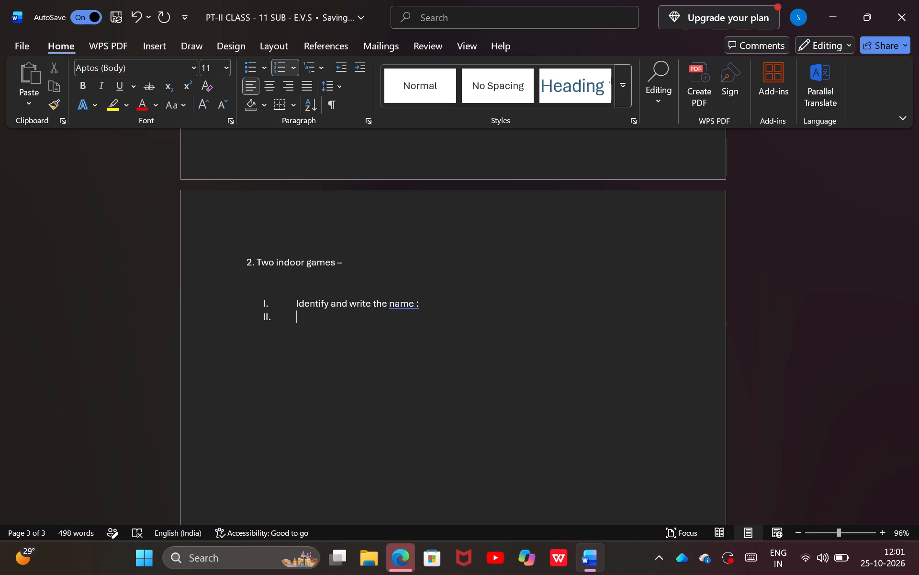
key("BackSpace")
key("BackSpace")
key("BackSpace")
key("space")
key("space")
Replace the automatic Roman numeral of the "Identify and write the name :" heading with a plain-text "I." label.
left_click(261, 299)
key("BackSpace")
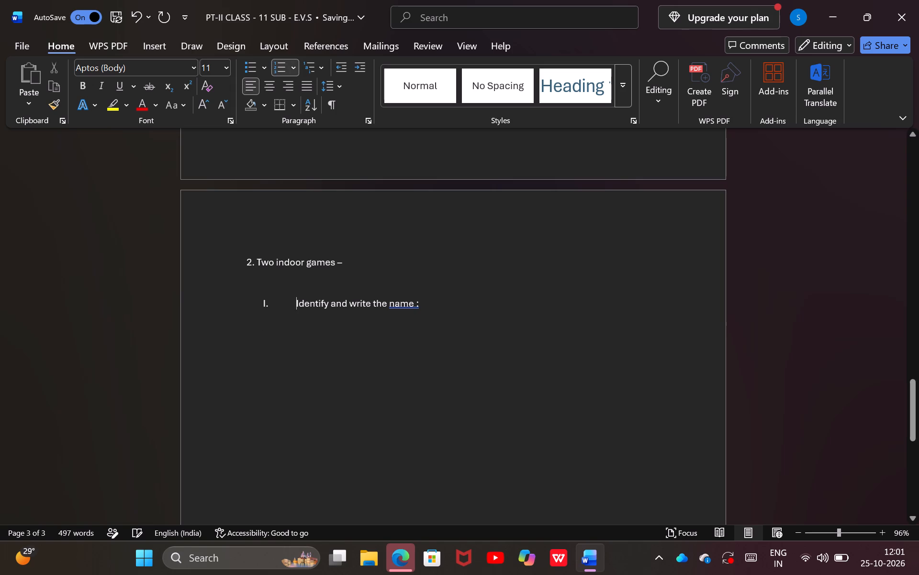
key("BackSpace")
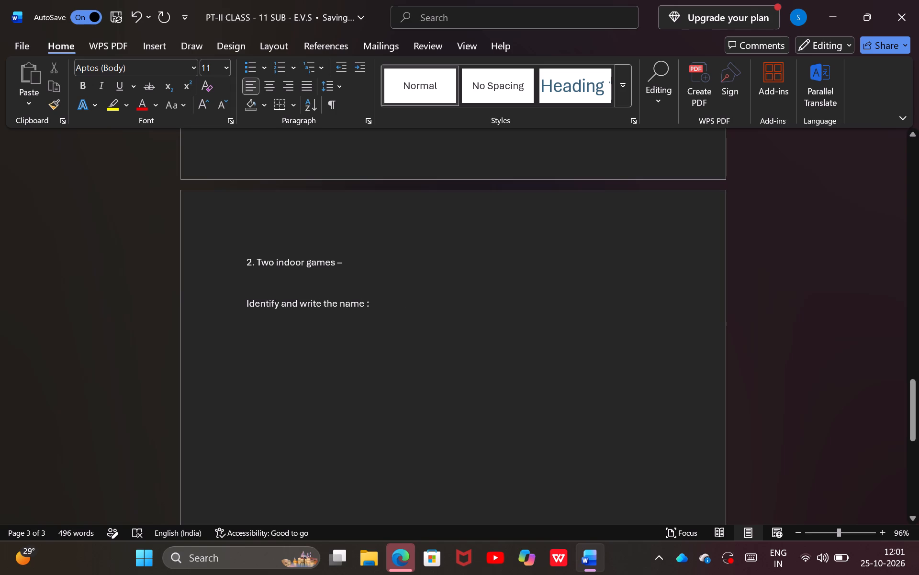
type("I.")
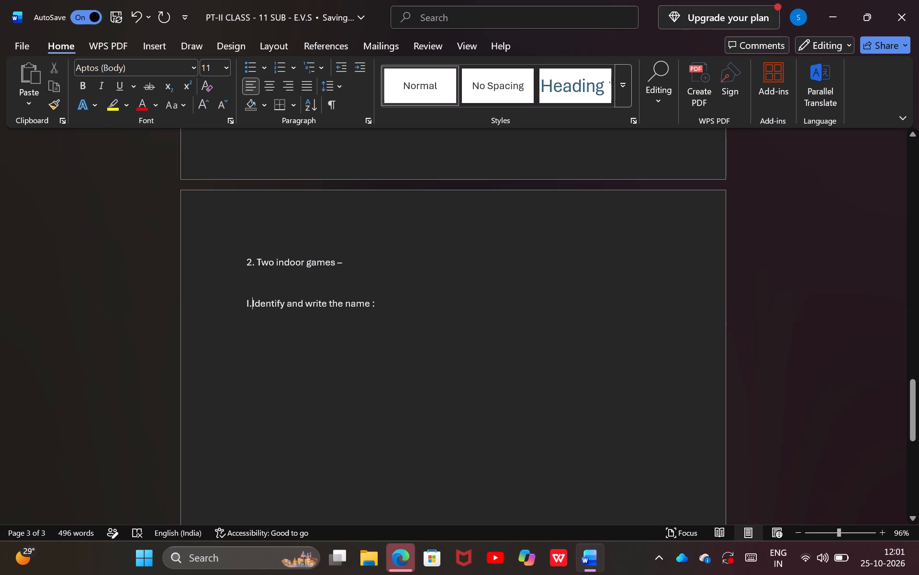
Start the first item of section I with the label "1." on a new line below the heading.
left_click(383, 307)
key("Return")
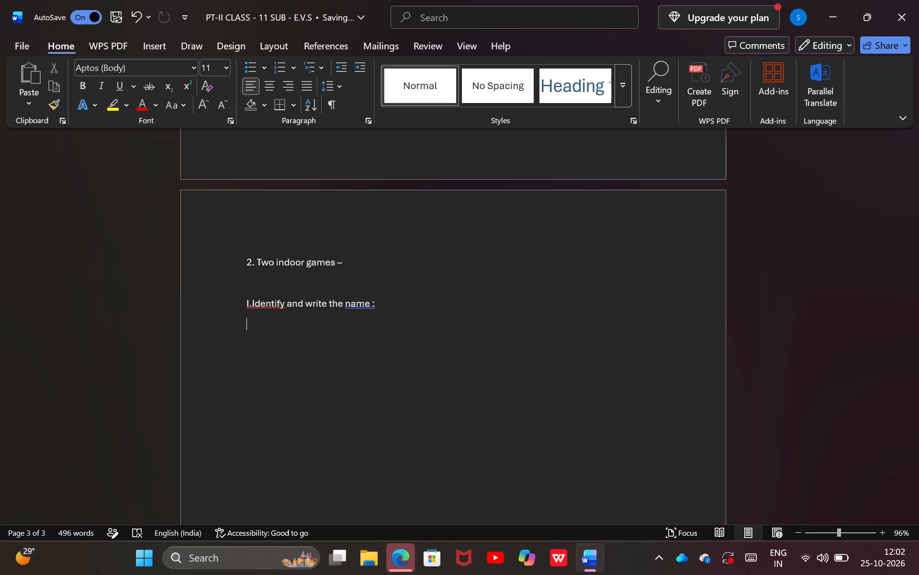
type("1.")
key("space")
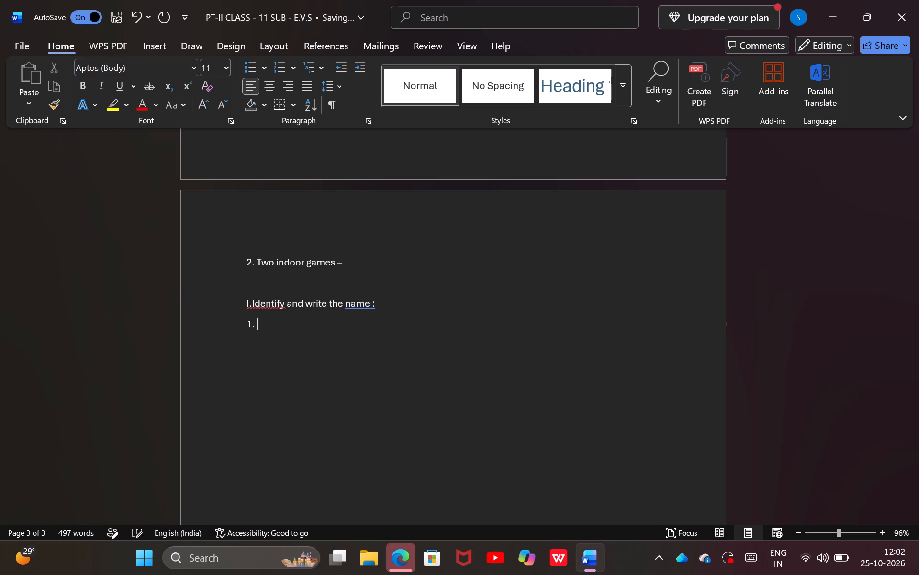
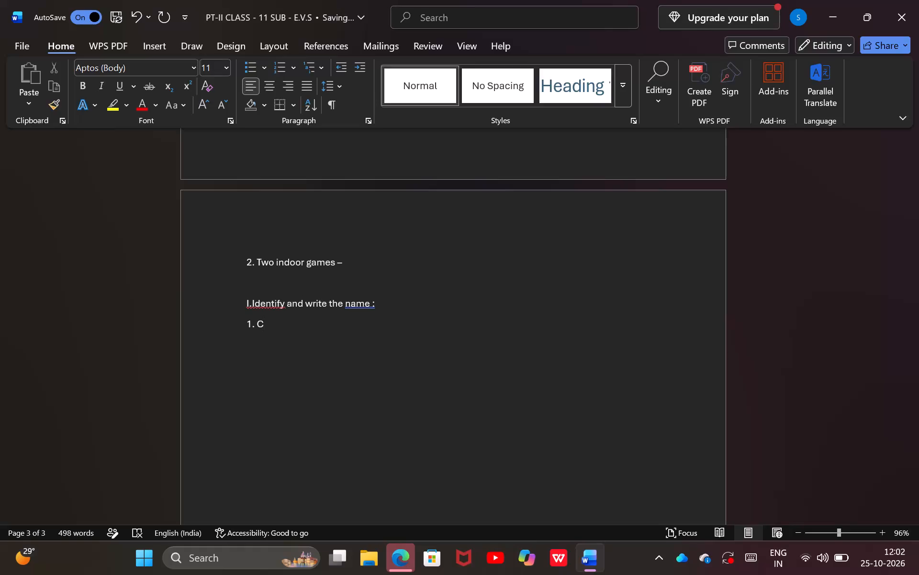
Complete item 1 of section I so that it reads "1. CARPENTER".
key("s")
key("BackSpace")
type("ARPENTER")
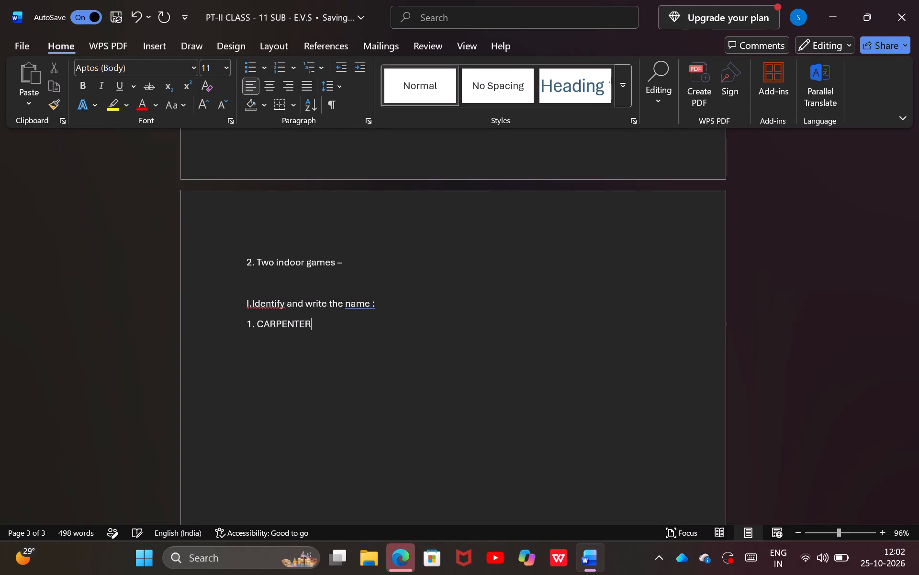
key("space")
Add a line of about 20 underscores as the answer blank below CARPENTER, followed by an empty line.
key("Return")
key("shift+underscore")
key("shift+underscore")
key("shift+underscore")
key("shift+underscore")
key("shift+underscore")
key("shift+underscore")
key("shift+underscore")
key("shift+underscore")
key("shift+underscore")
key("shift+underscore")
key("shift+underscore")
key("shift+underscore")
key("shift+underscore")
key("shift+underscore")
key("shift+underscore")
key("shift+underscore")
key("shift+underscore")
key("shift+underscore")
key("shift+underscore")
key("shift+underscore")
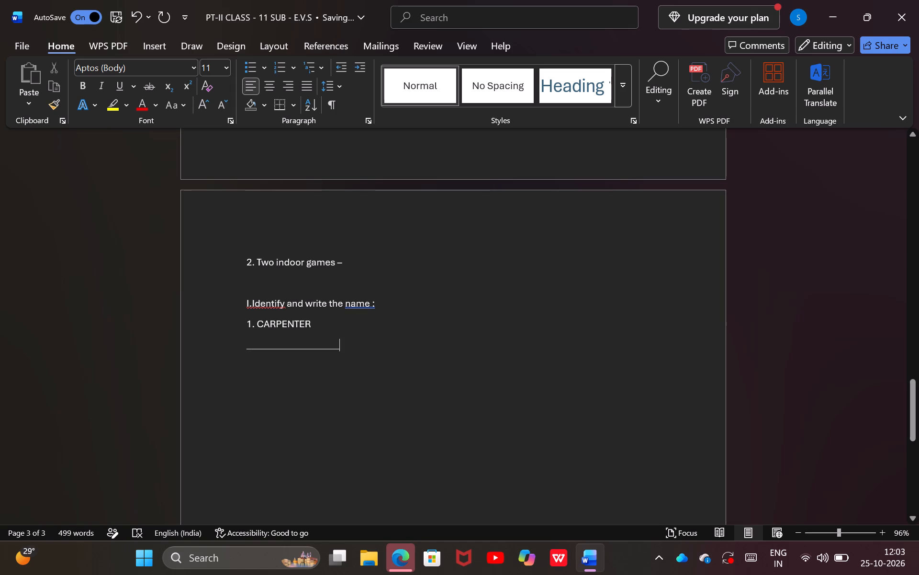
key("space")
key("space")
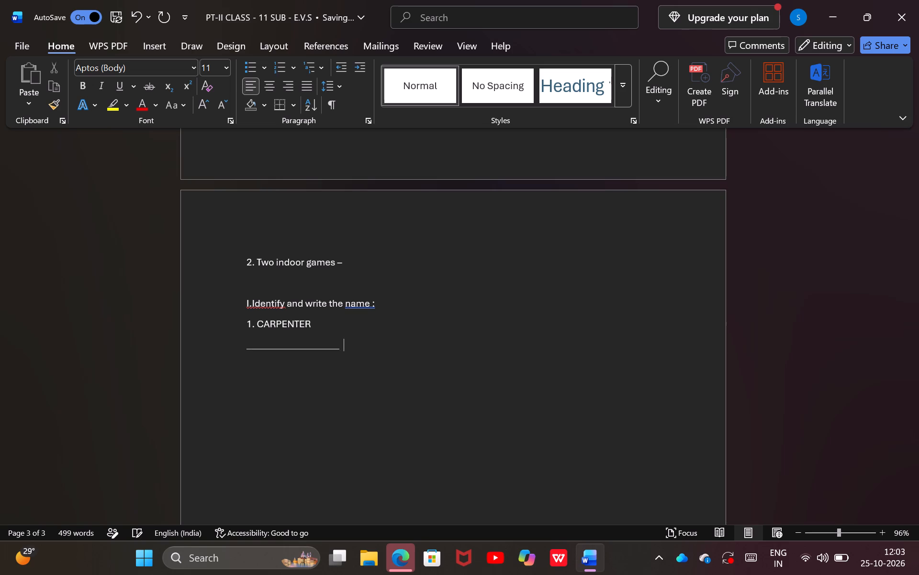
key("space")
key("space")
key("space")
key("Return")
key("Return")
Enter the second item of section I as "2. NURSE".
key("2")
type(".")
key("space")
type("NN")
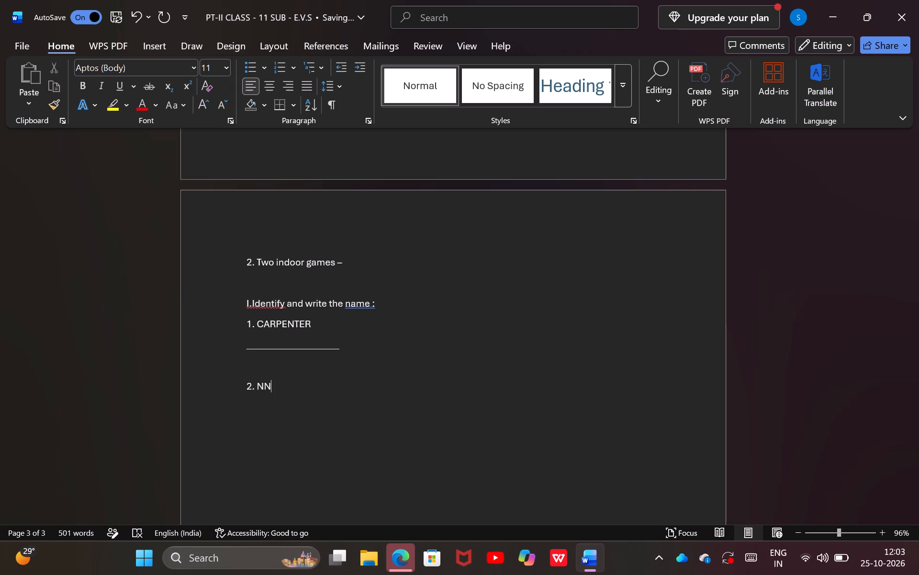
type("URSW")
key("space")
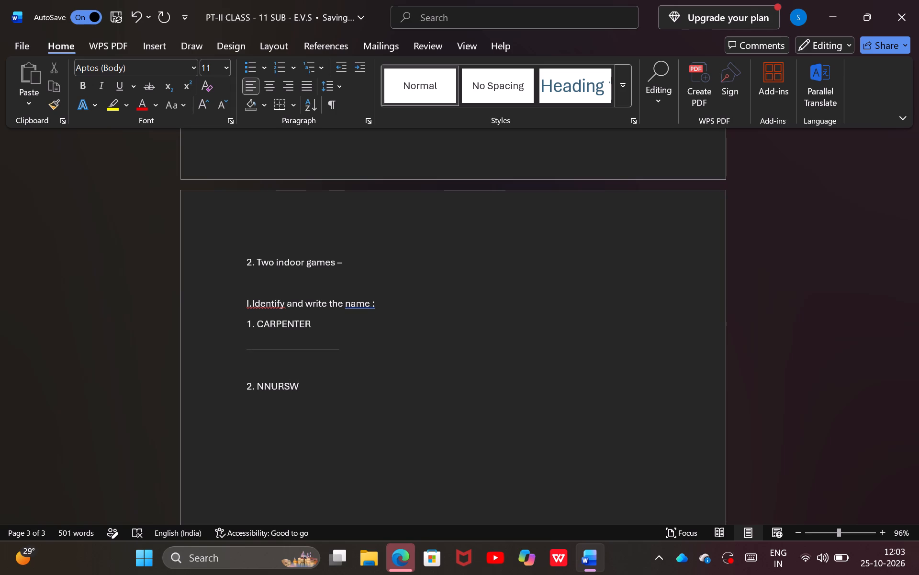
key("BackSpace")
key("BackSpace")
key("BackSpace")
key("BackSpace")
key("BackSpace")
key("BackSpace")
type("URSE")
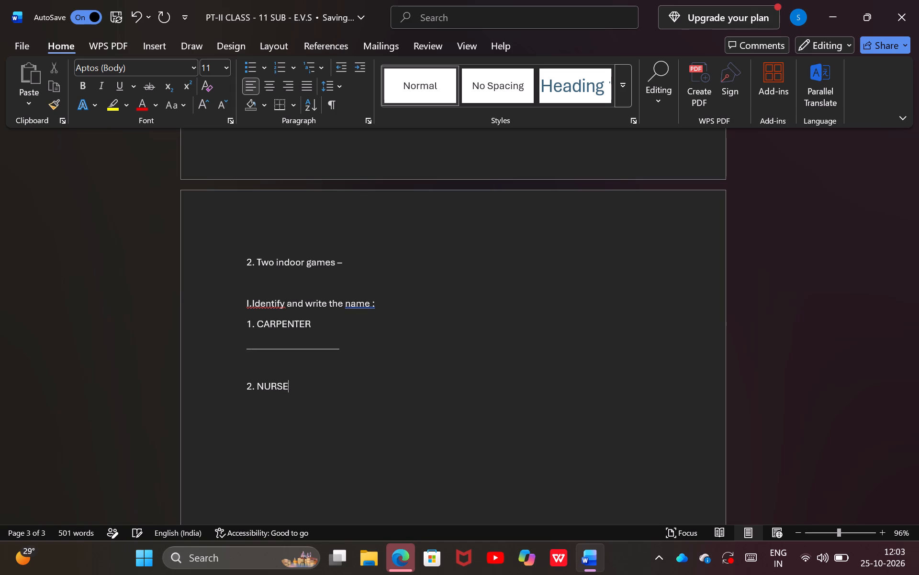
key("space")
Add an underscore answer blank of about the same length below NURSE and start a new line.
key("Return")
key("shift+underscore")
key("shift+underscore")
key("shift+underscore")
key("shift+underscore")
key("shift+underscore")
key("shift+underscore")
key("shift+underscore")
key("shift+underscore")
key("shift+underscore")
key("shift+underscore")
key("shift+underscore")
key("shift+underscore")
key("shift+underscore")
key("shift+underscore")
key("shift+underscore")
key("shift+underscore")
key("shift+underscore")
key("shift+underscore")
key("shift+underscore")
key("shift+underscore")
key("Return")
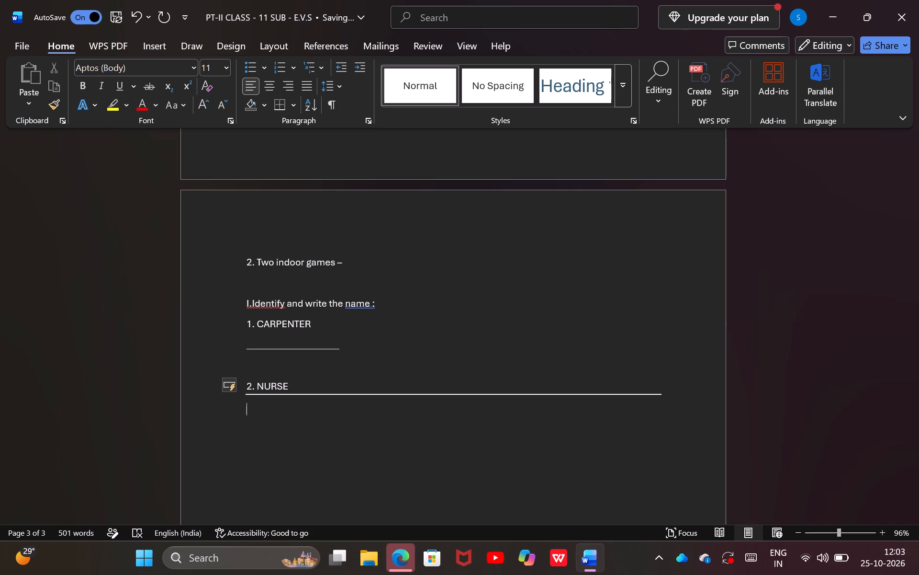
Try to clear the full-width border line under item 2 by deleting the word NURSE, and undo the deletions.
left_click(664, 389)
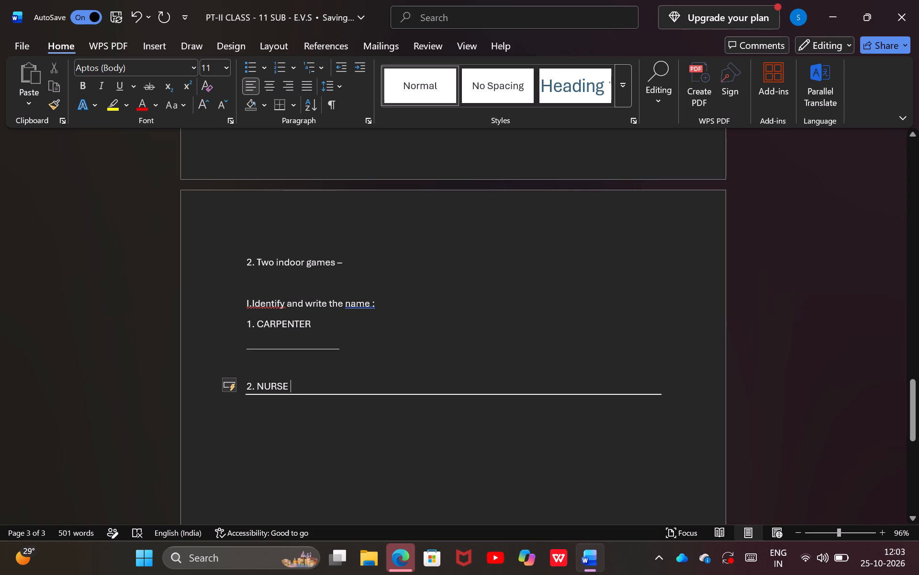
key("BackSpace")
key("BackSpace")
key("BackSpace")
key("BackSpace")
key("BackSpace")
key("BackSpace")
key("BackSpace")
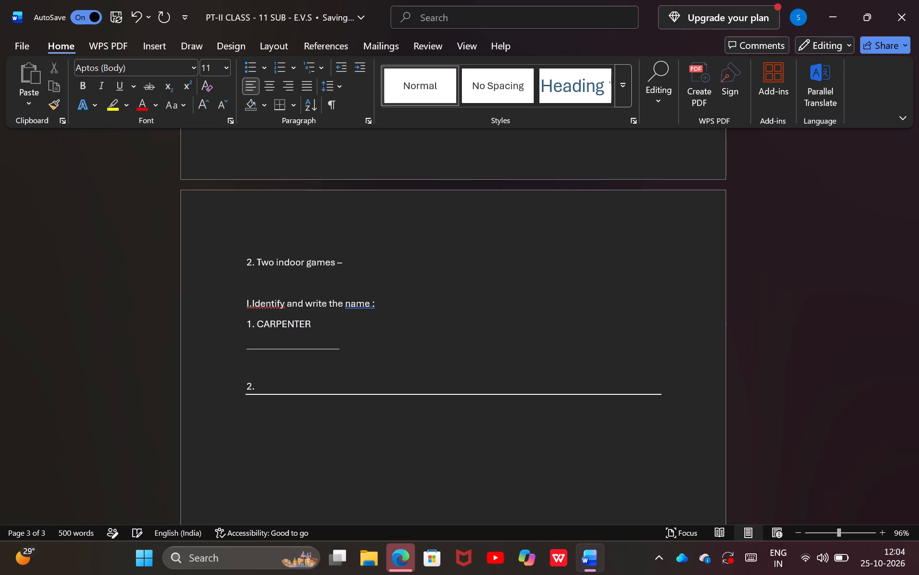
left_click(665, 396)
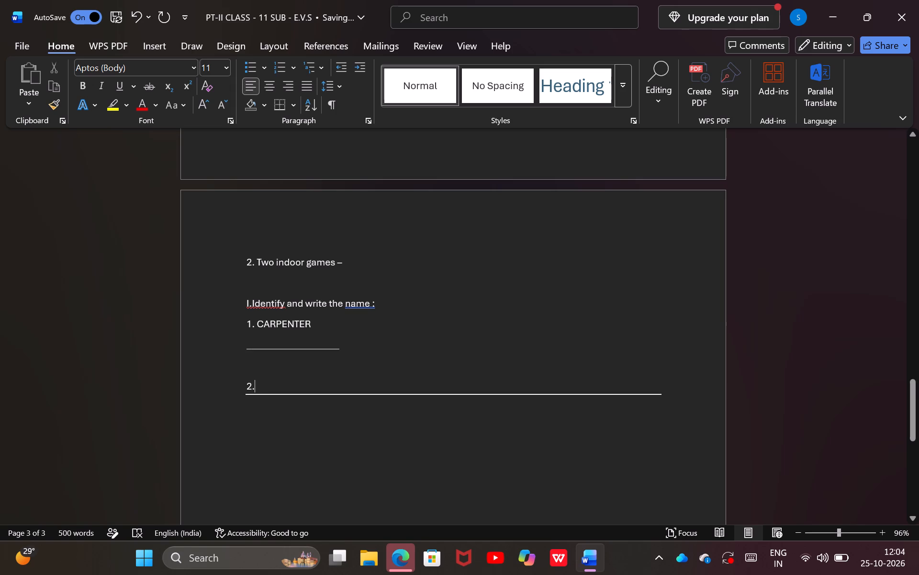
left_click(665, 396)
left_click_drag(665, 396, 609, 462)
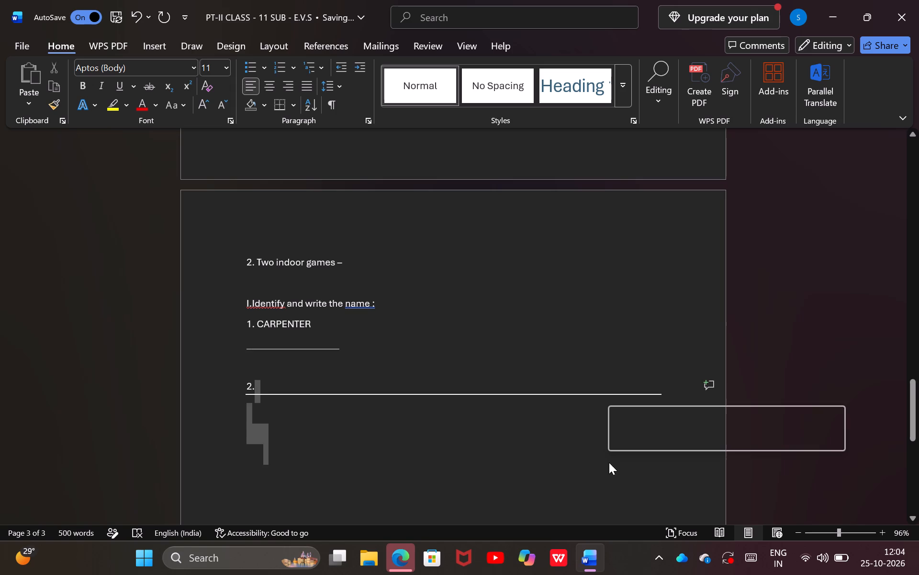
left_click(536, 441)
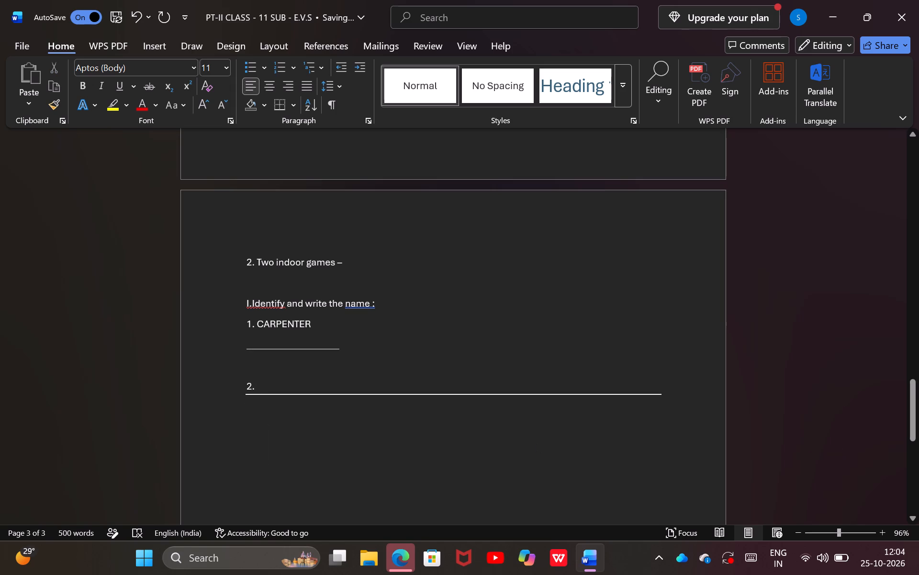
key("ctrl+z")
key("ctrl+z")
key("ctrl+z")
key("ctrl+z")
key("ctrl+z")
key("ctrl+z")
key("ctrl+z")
Undo the automatic conversion of the underscores below NURSE into a full-width border line.
key("ctrl+z")
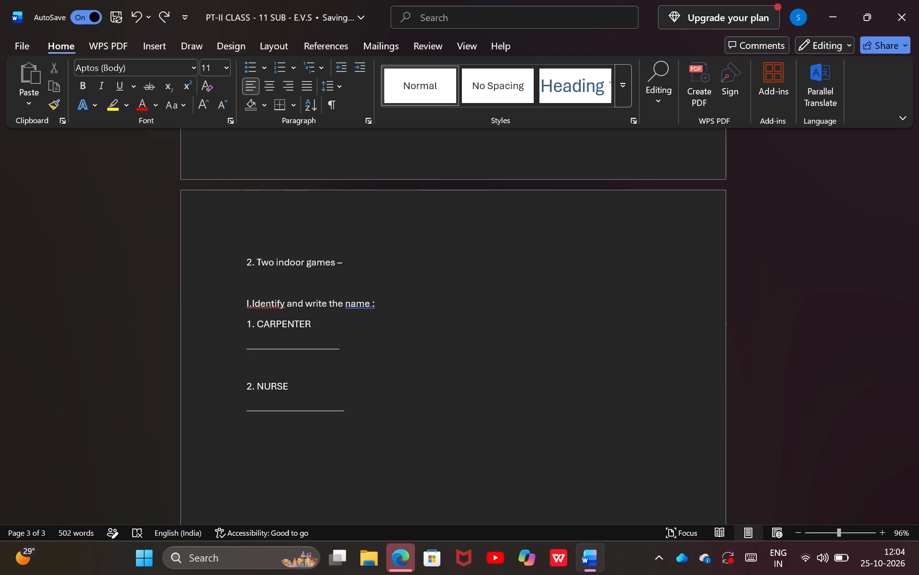
Enter the third item of section I as "3. FIRE FIGHTER" below the NURSE answer blank.
type("3.")
key("space")
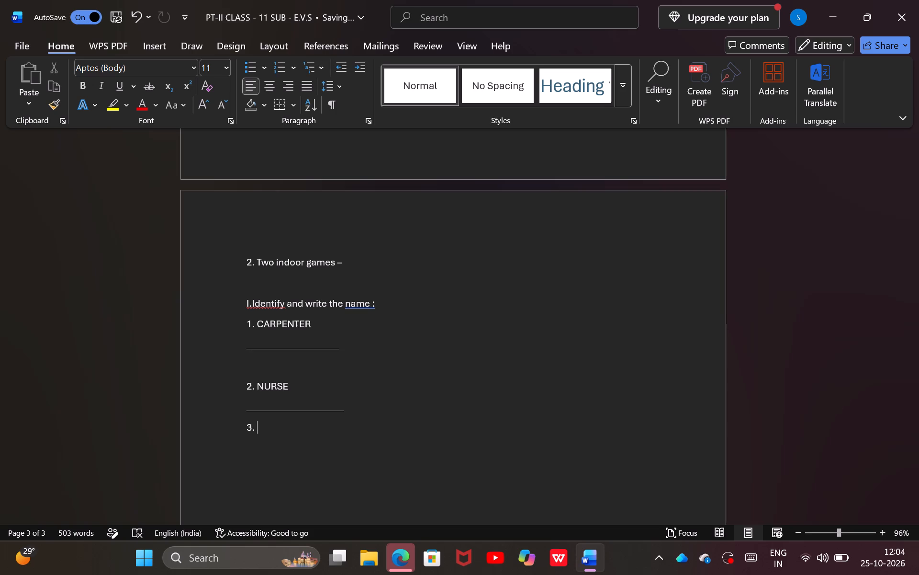
key("BackSpace")
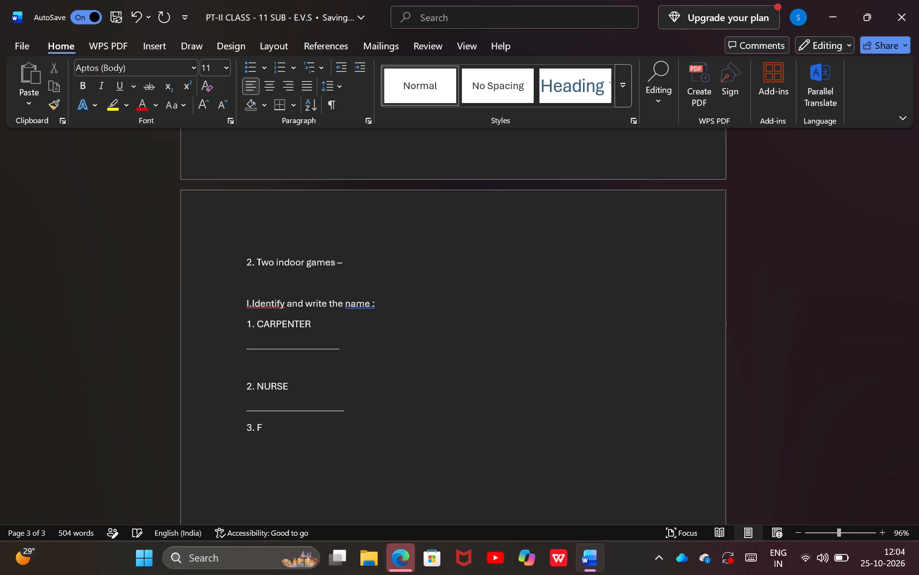
type("IRE FIGHTER")
key("space")
Add an underscore answer blank below FIRE FIGHTER and start a new line, undoing the automatic border conversion.
key("Return")
key("shift+underscore")
key("shift+underscore")
key("shift+underscore")
key("shift+underscore")
key("shift+underscore")
key("shift+underscore")
key("shift+underscore")
key("shift+underscore")
key("shift+underscore")
type("____________")
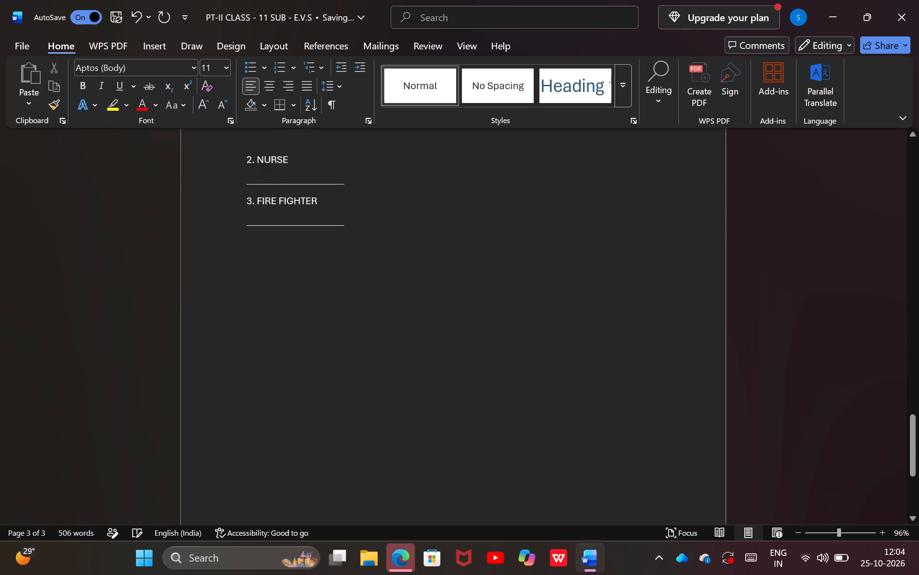
key("Return")
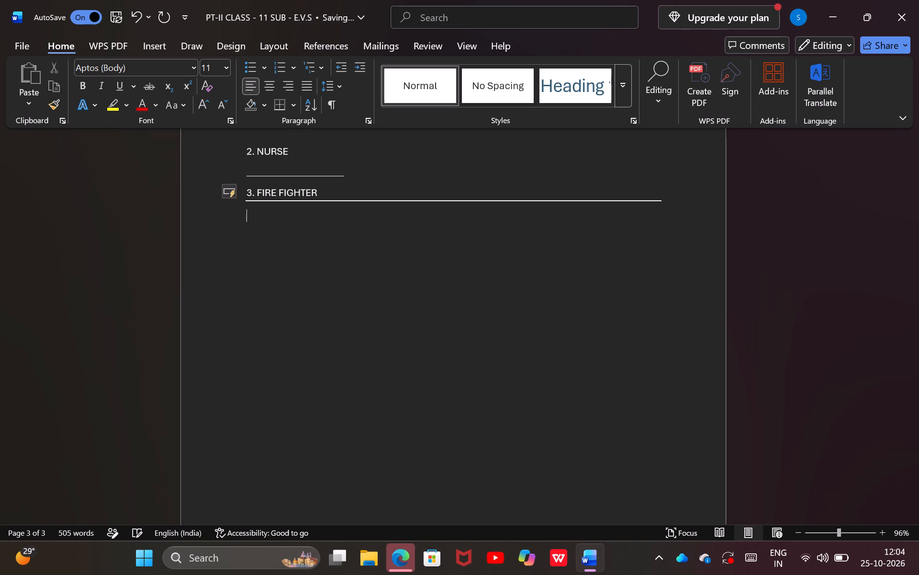
key("ctrl+z")
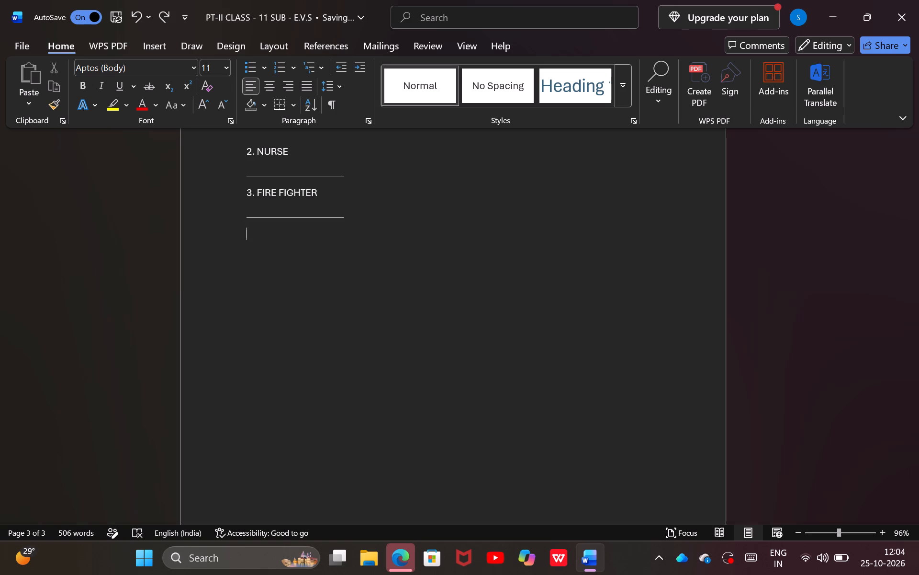
Enter the fourth item of section I as "4. POSTMAN" and start a new line below it.
type("4.")
key("space")
type("POSR")
key("BackSpace")
key("t")
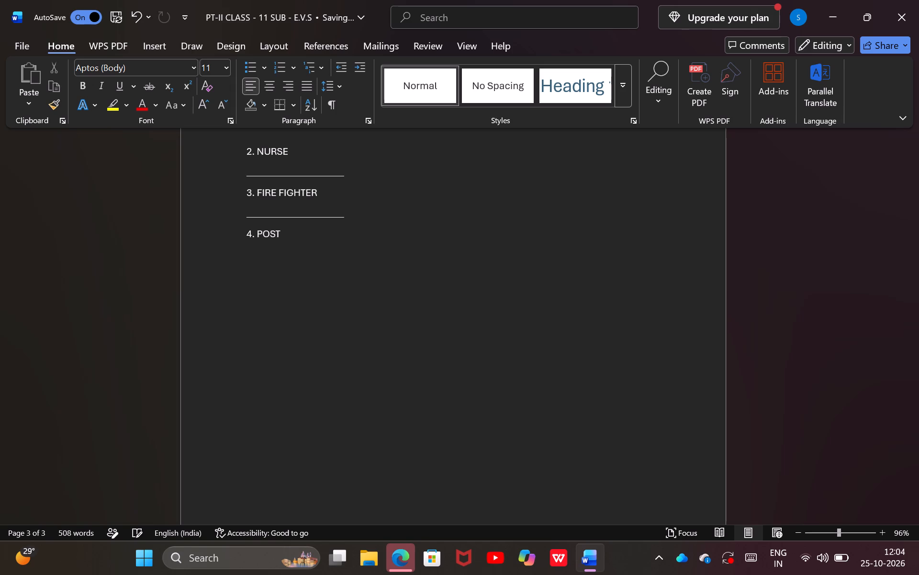
type("MAN")
key("Return")
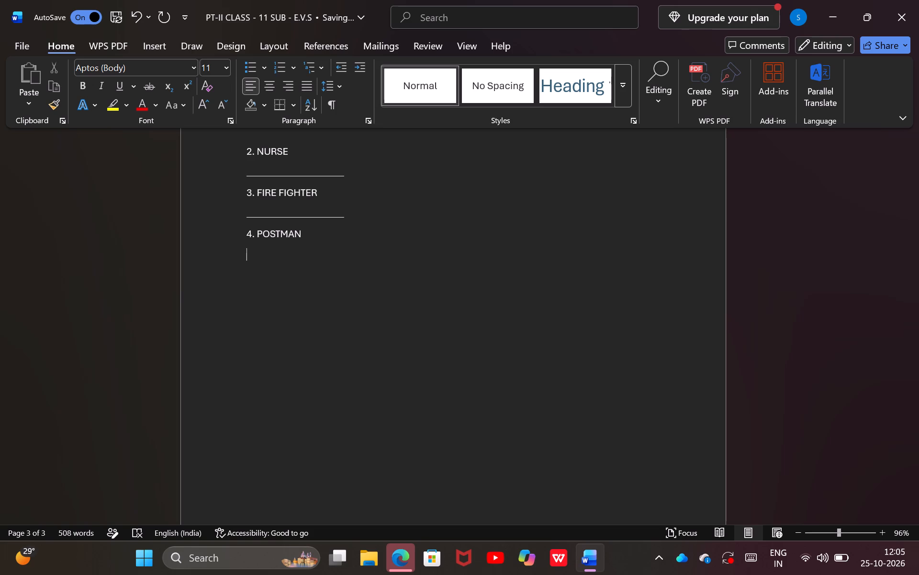
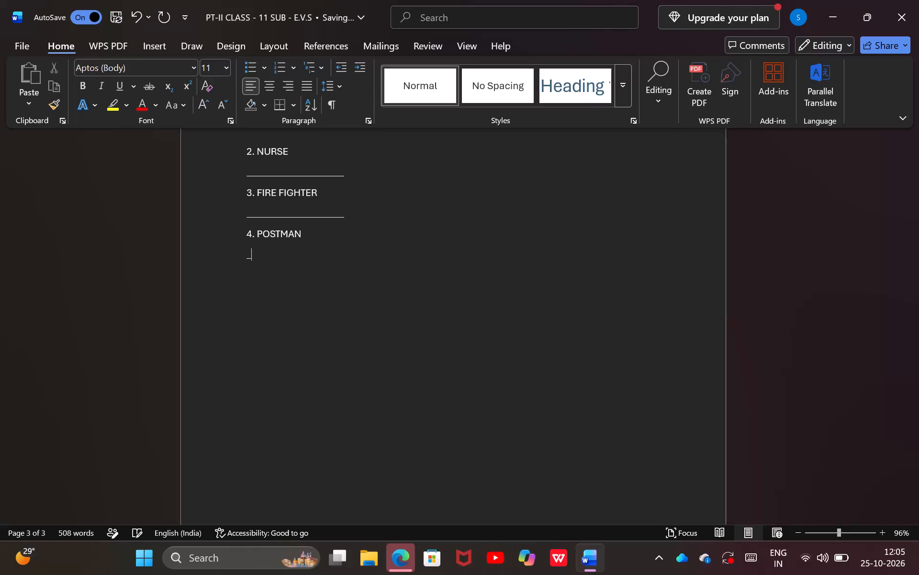
Add an underscore answer blank below POSTMAN, undo the automatic border conversion, and leave empty lines beneath it.
type("--")
key("BackSpace")
key("BackSpace")
type("____")
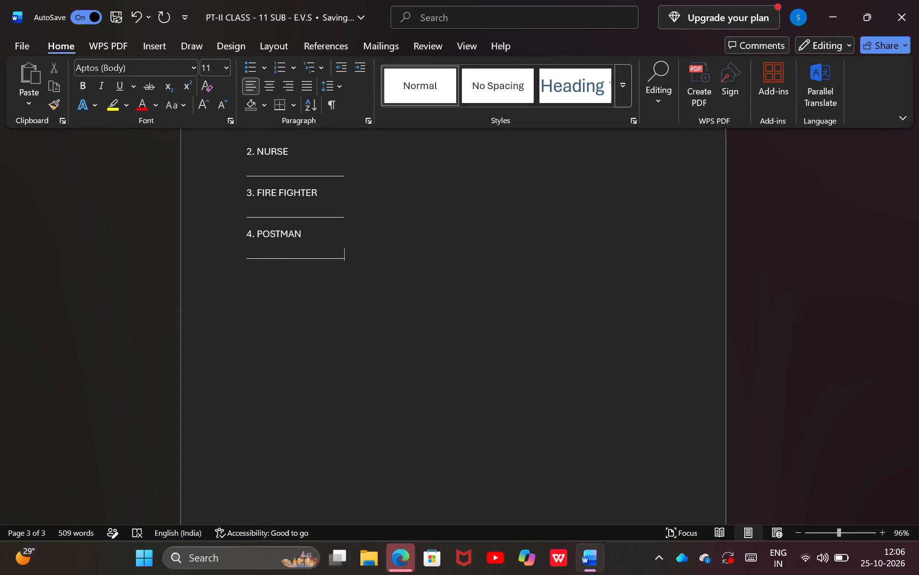
key("Return")
key("ctrl+z")
key("Return")
key("Return")
Enter the section heading "J. Write the meanings of these words :" below the POSTMAN answer blank.
type("J.")
key("space")
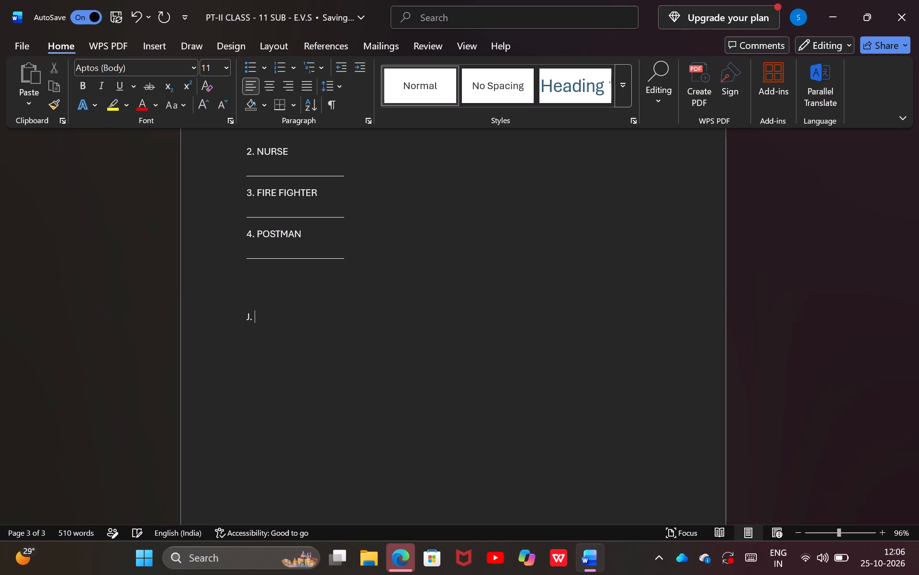
key("w")
type("rite the meanings")
key("space")
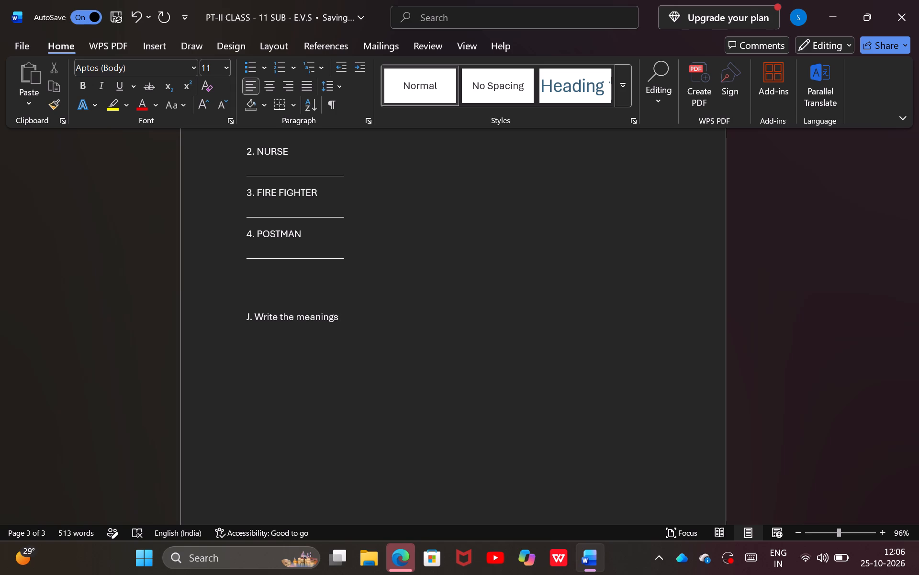
type("of these words")
key("space")
key("shift+colon")
key("Return")
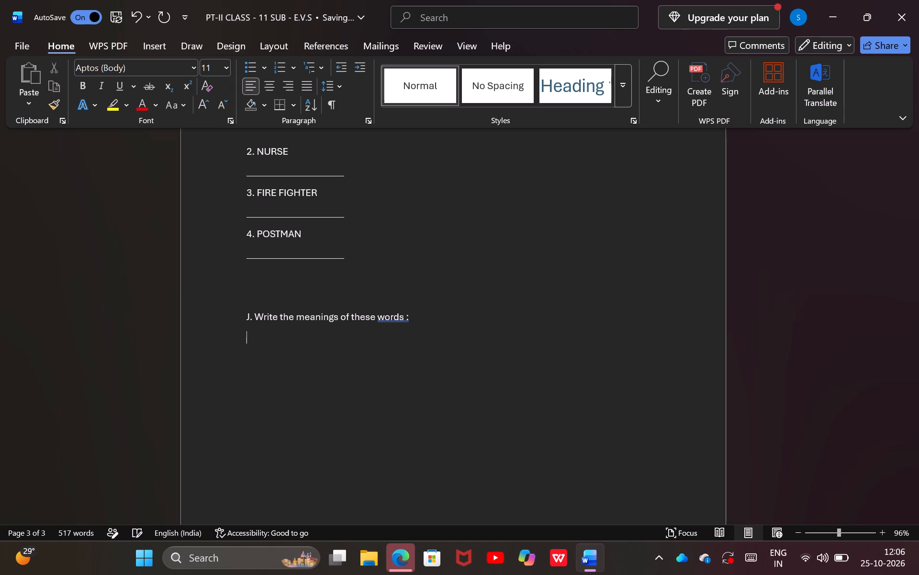
Enter the first two items of section J as "1. Recreation –" and "2. Indoor games –" on separate lines.
type("1.")
key("space")
key("r")
type("ecreation")
key("space")
key("minus")
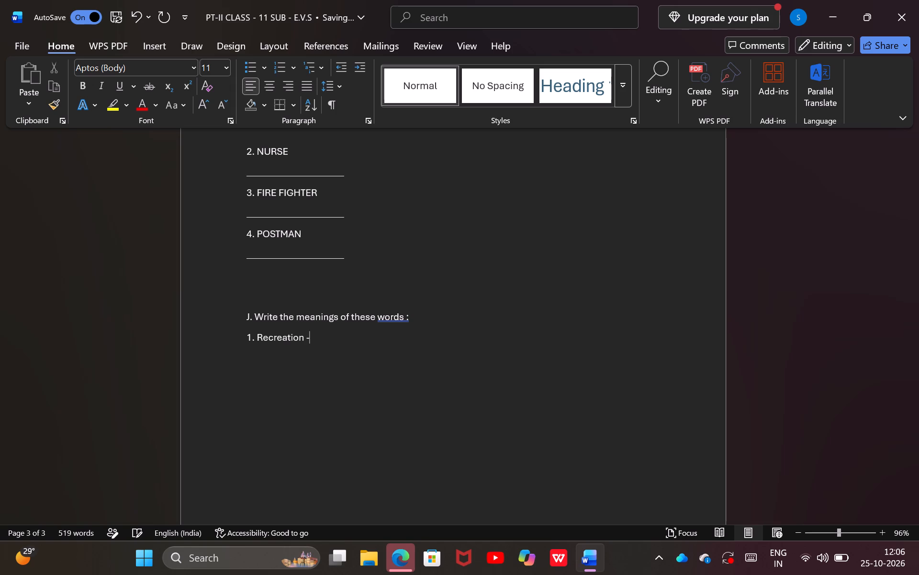
key("Return")
type("2.")
key("space")
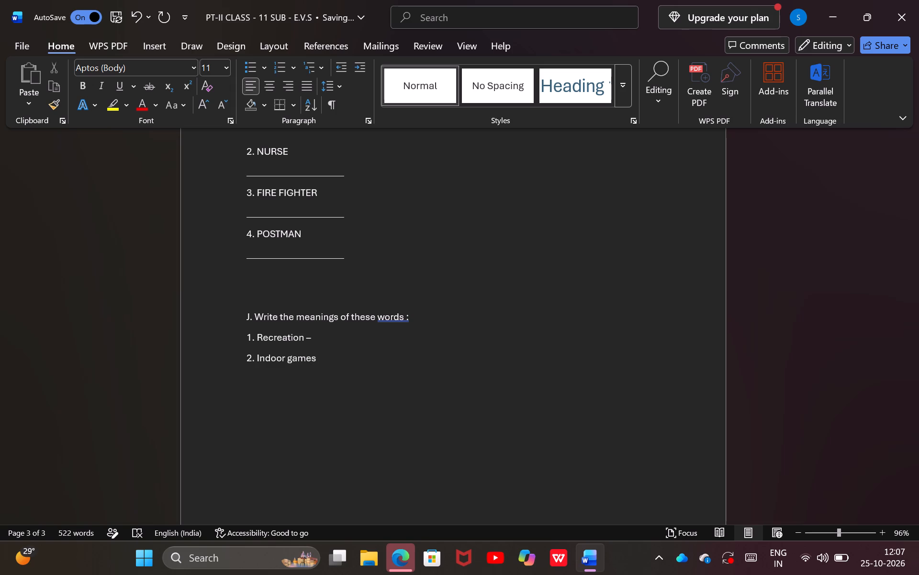
key("minus")
key("Return")
Add items "3. Garbage –" and "4. Neighbourhood –" to section J on separate lines.
type("3.")
key("space")
key("Return")
type("4.")
key("space")
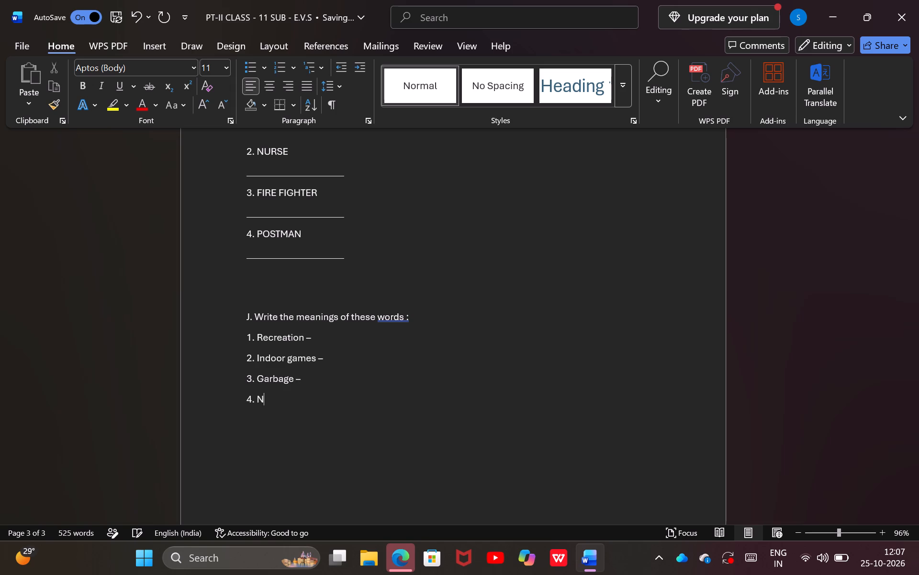
type("eighbourhood -")
key("Return")
Add items "5. Unsafe –" and "6. Cleanliness –" to section J on separate lines.
type("5.")
key("space")
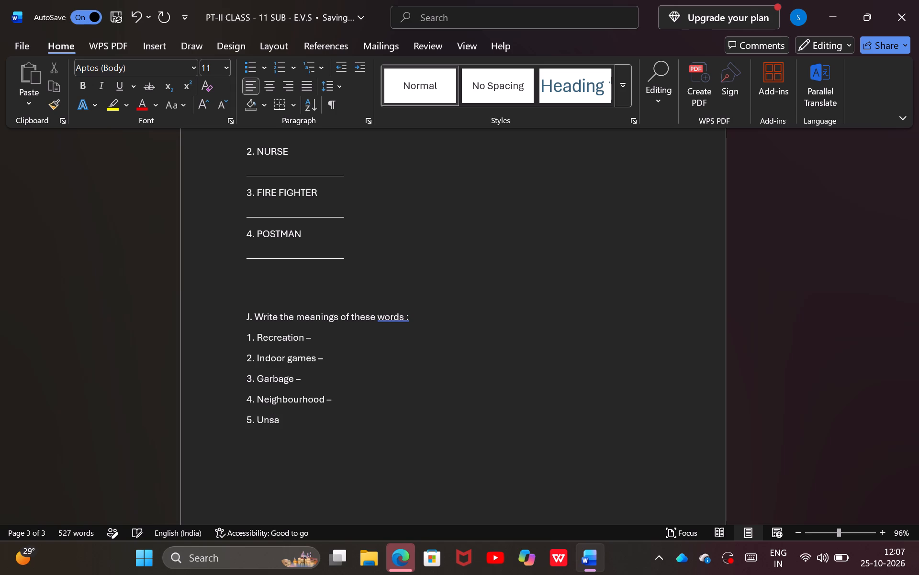
key("minus")
key("Return")
type("6.")
key("space")
key("c")
type("lean")
type("liness")
key("space")
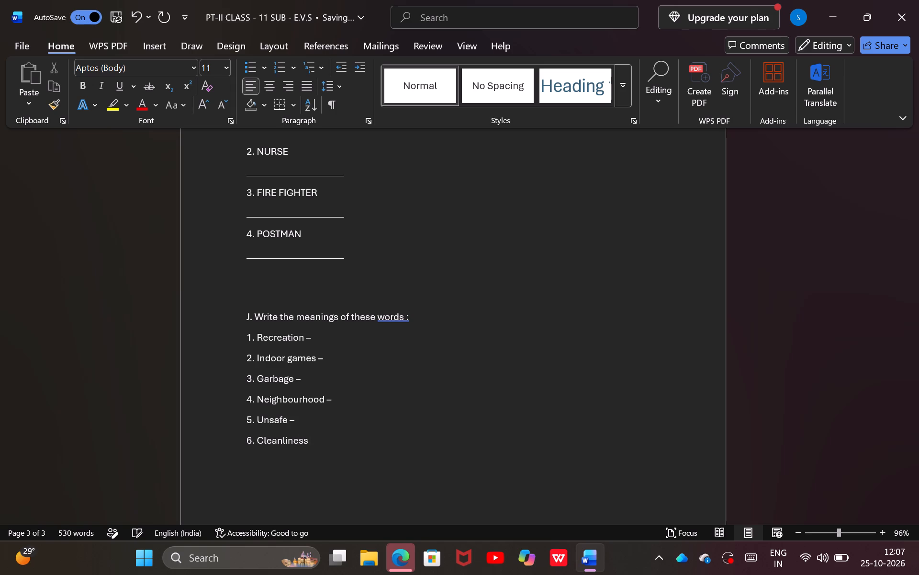
key("minus")
key("Return")
Add the items "7. Flexible –" and "8. Posture –" to section J on separate lines.
type("7,")
key("BackSpace")
type(".")
key("space")
key("Return")
type("8.")
key("space")
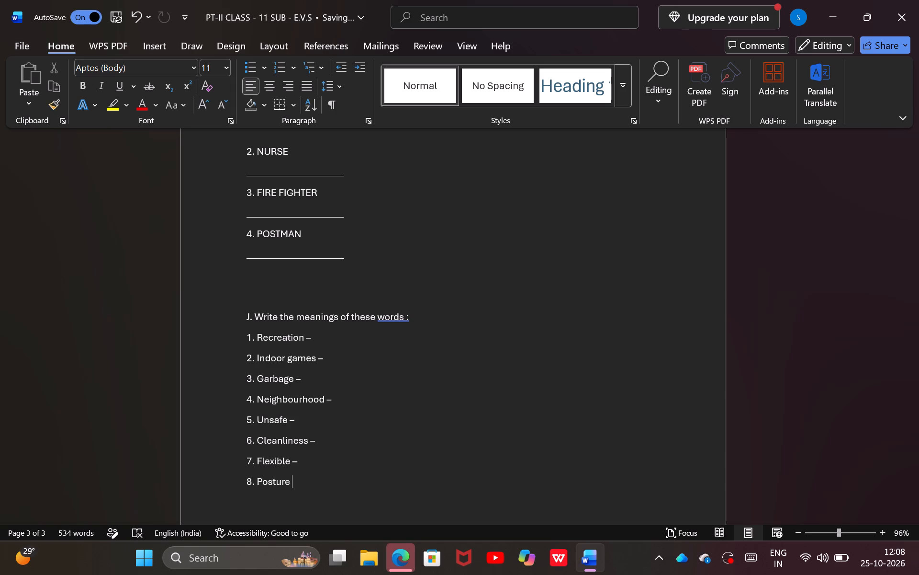
key("minus")
key("Return")
Add the heading "K. Answer the following questions :" below section J, separated by a blank line.
key("Return")
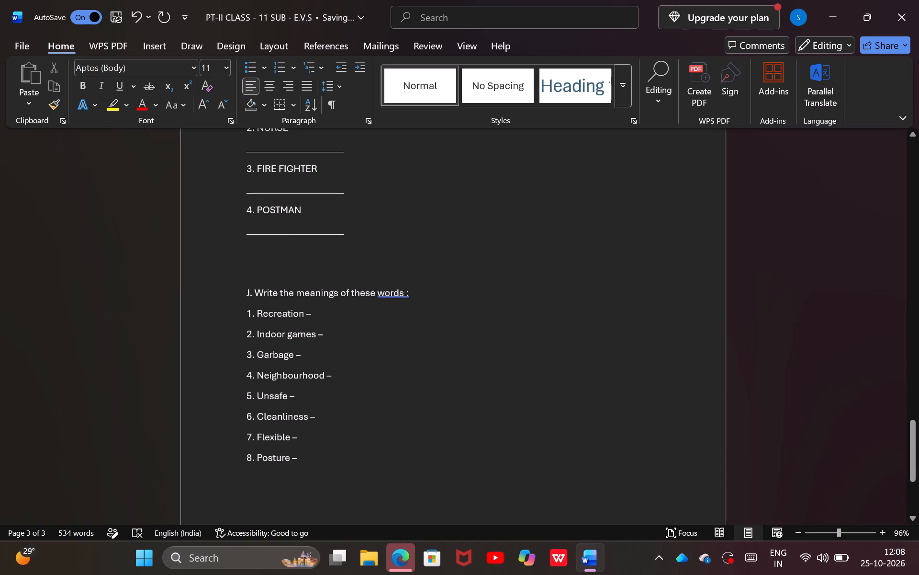
type("K.")
key("space")
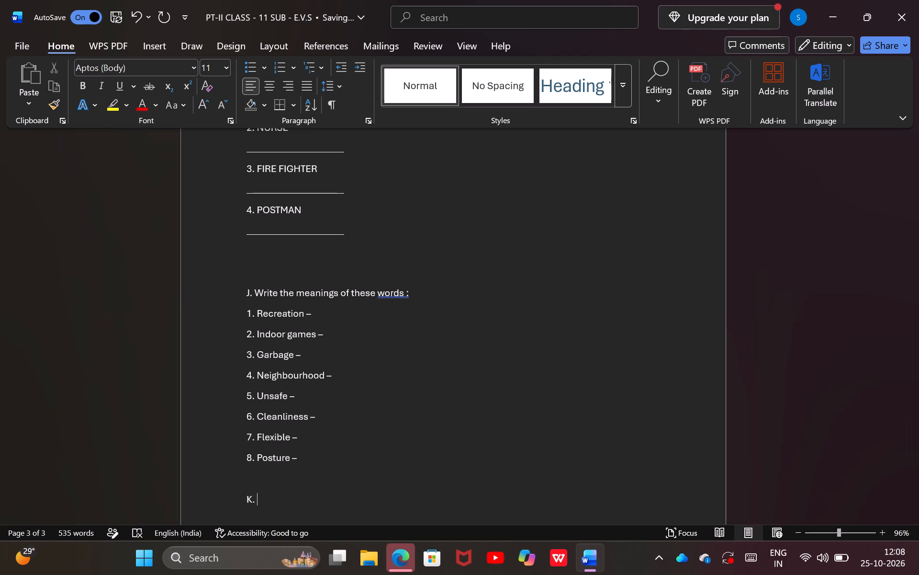
type("swe")
key("space")
key("BackSpace")
key("BackSpace")
key("BackSpace")
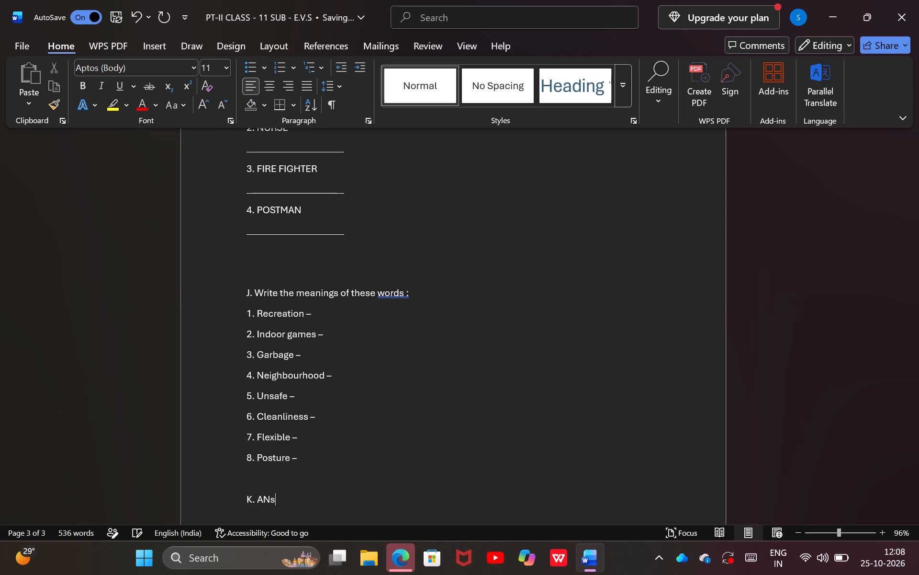
key("BackSpace")
key("BackSpace")
type("nswer the")
key("space")
type("following questions")
key("space")
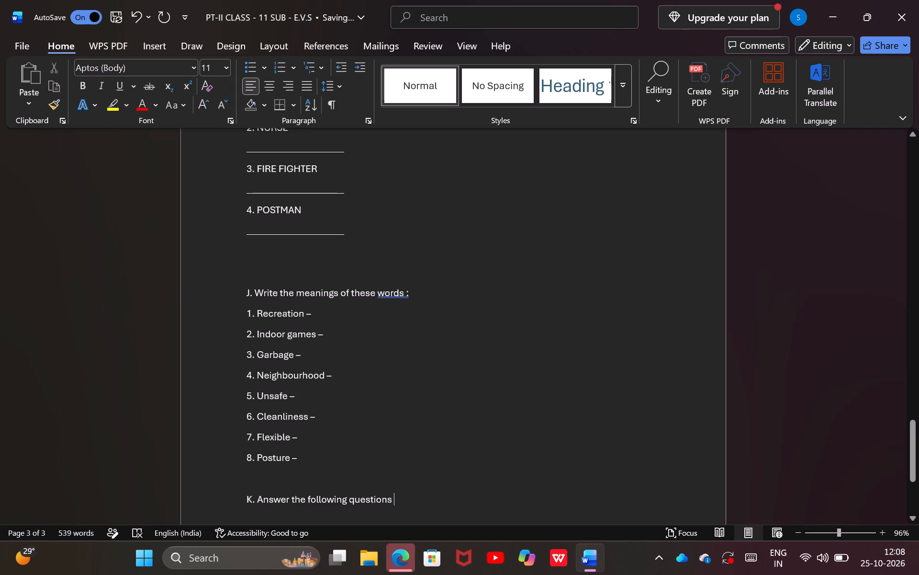
key("shift+colon")
key("Return")
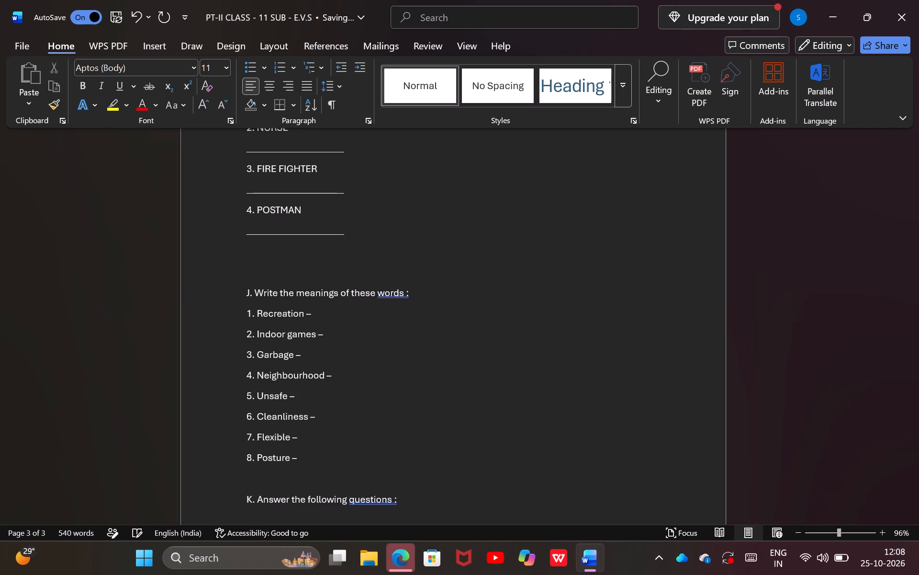
Enter question "1. What is garbage ?" under section K, leaving two blank lines for the answer.
type("1.")
key("space")
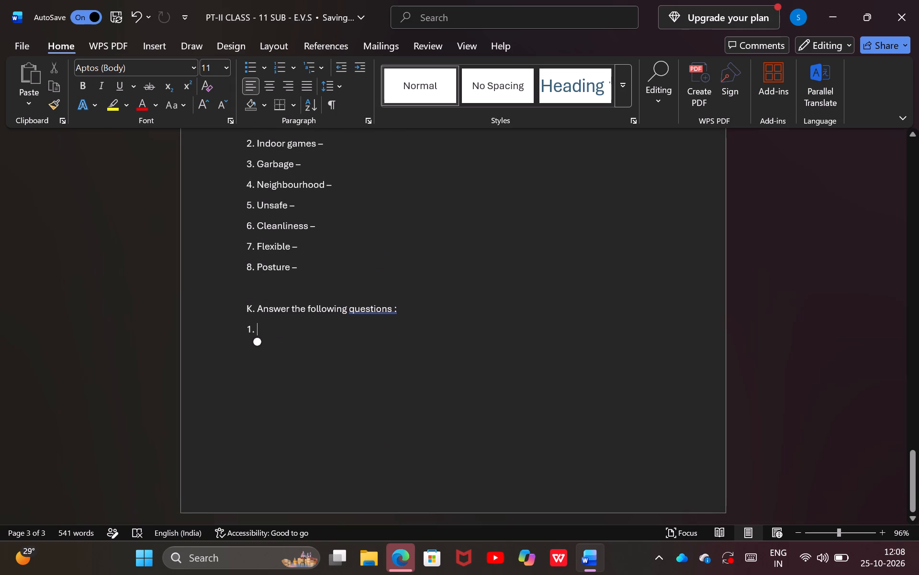
key("w")
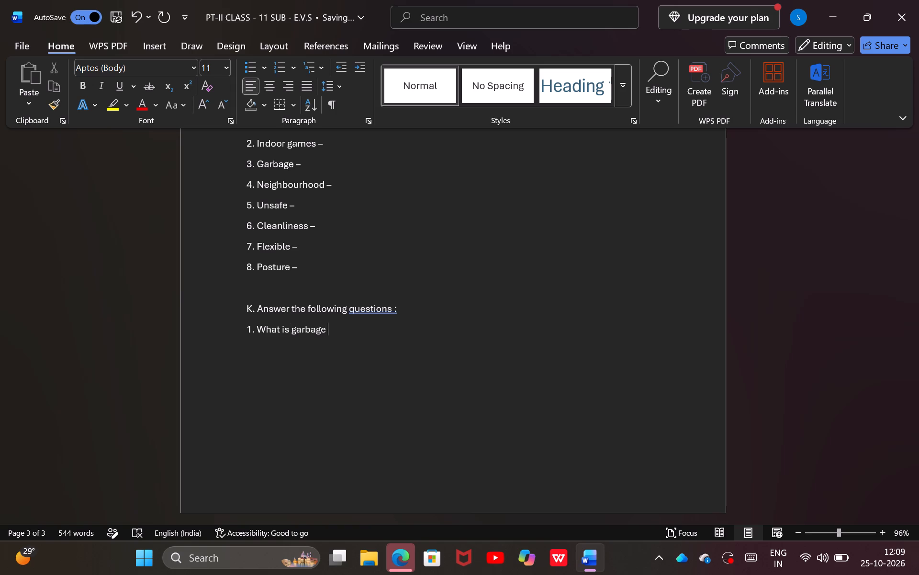
key("shift+question")
key("Return")
key("Return")
key("Return")
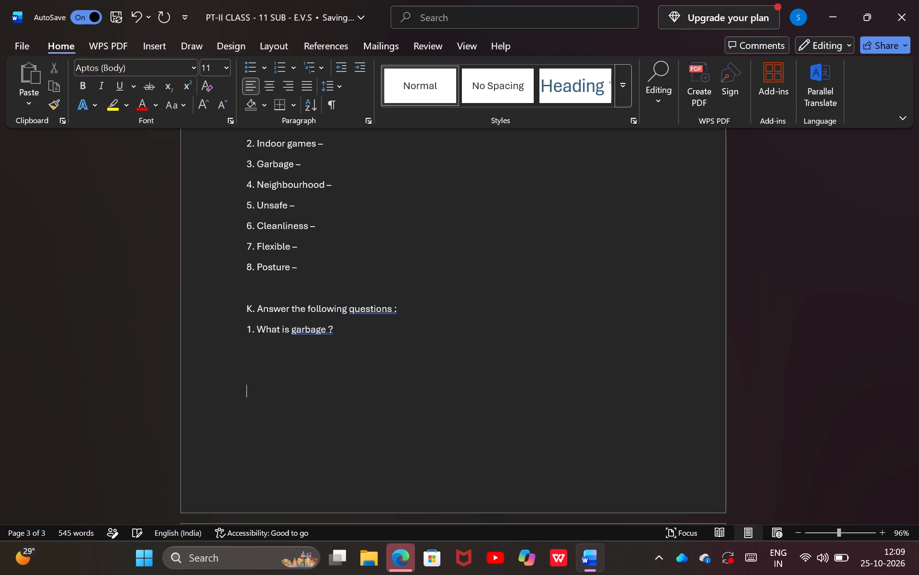
Enter question "2. What is recreation ?" in section K, leaving answer space below it.
key("2")
type(".")
key("space")
key("w")
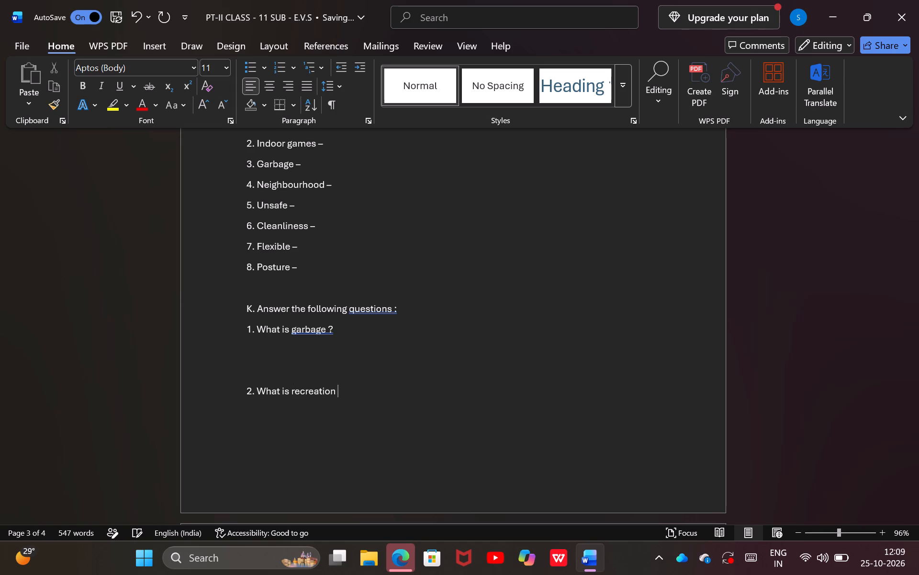
key("shift+question")
key("Return")
key("Return")
key("Return")
Enter question "3. List any five neighbourhood places ." in section K, leaving two blank lines for the answer.
type("3.")
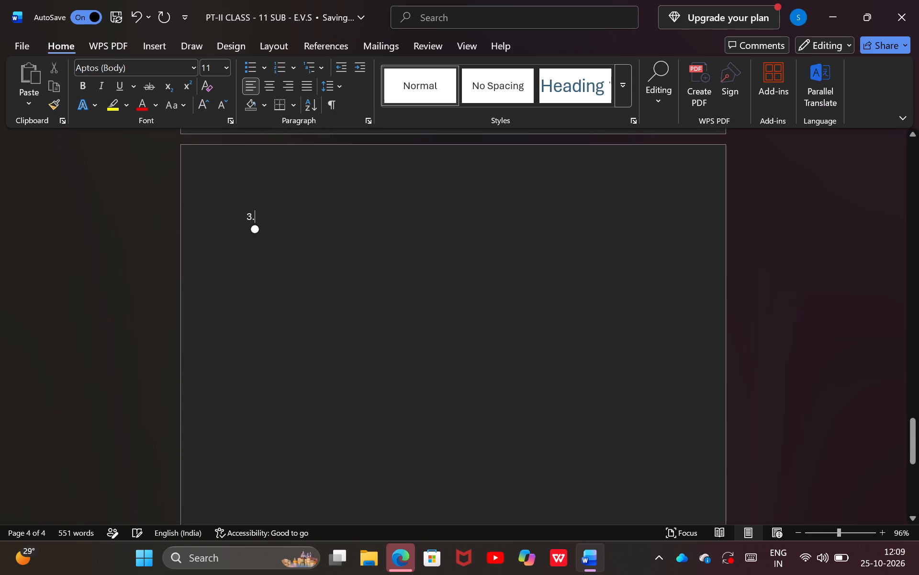
key("space")
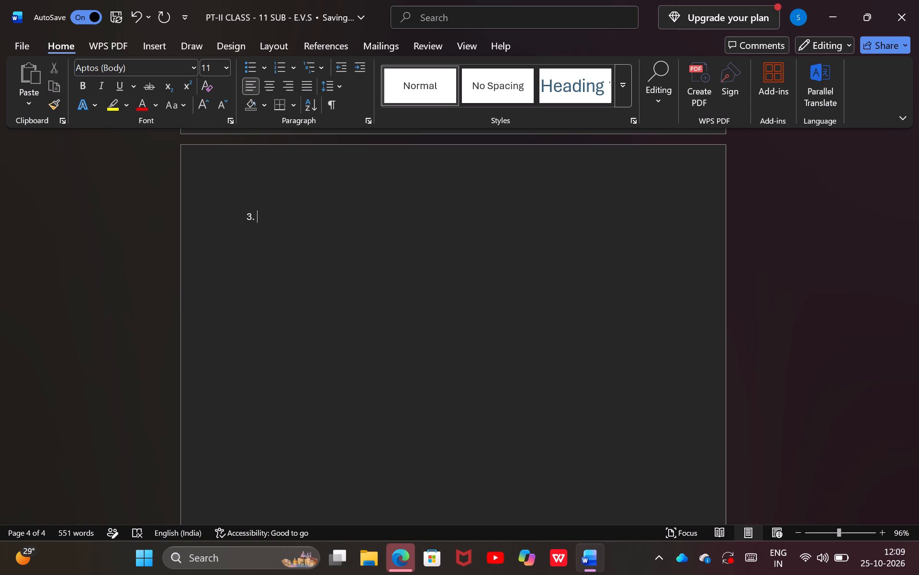
key("k")
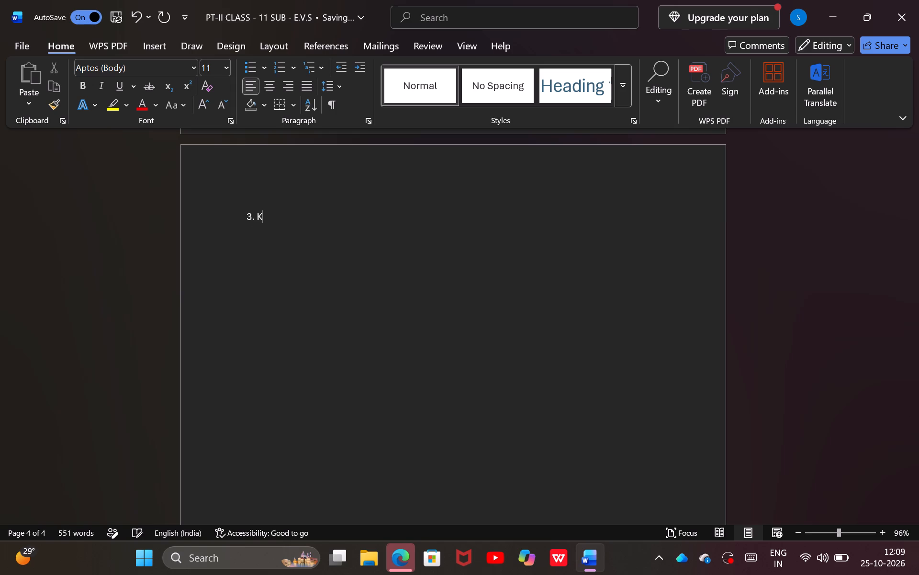
key("BackSpace")
key("l")
key("BackSpace")
type("y")
key("space")
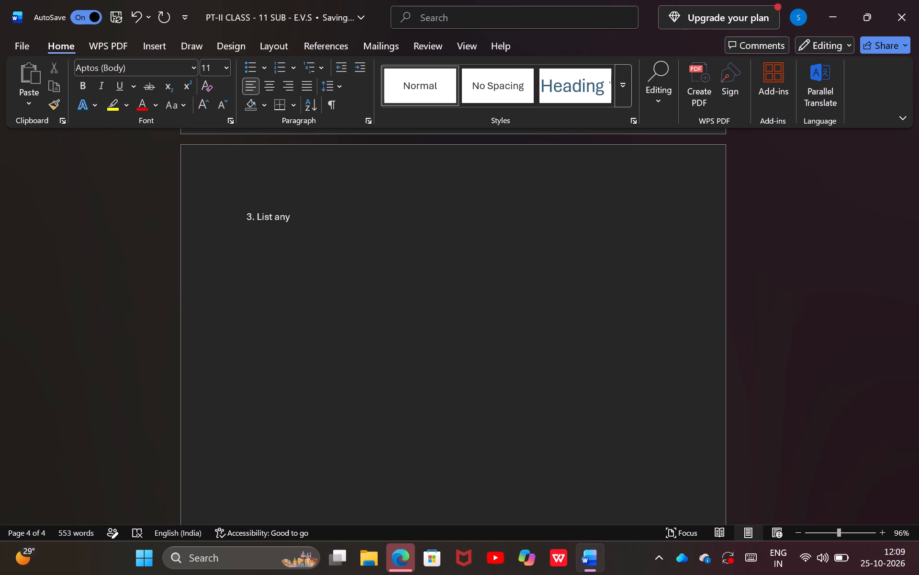
type("five neighbourhoof")
key("BackSpace")
type("d places")
key("space")
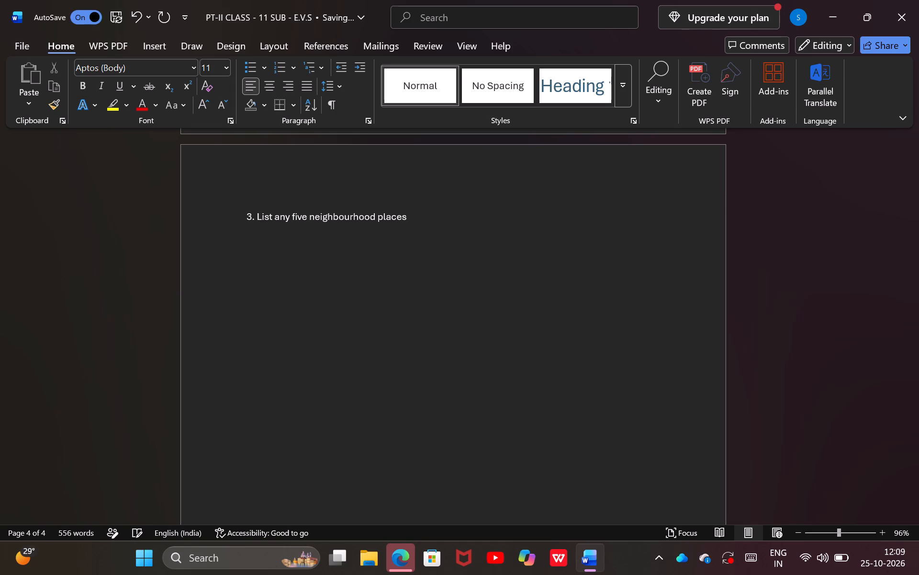
key("period")
key("Return")
key("Return")
key("Return")
Enter question "4. What is self defence ?" in section K, leaving two blank lines for the answer.
type("4.")
key("space")
key("w")
type("hat is self defence")
key("space")
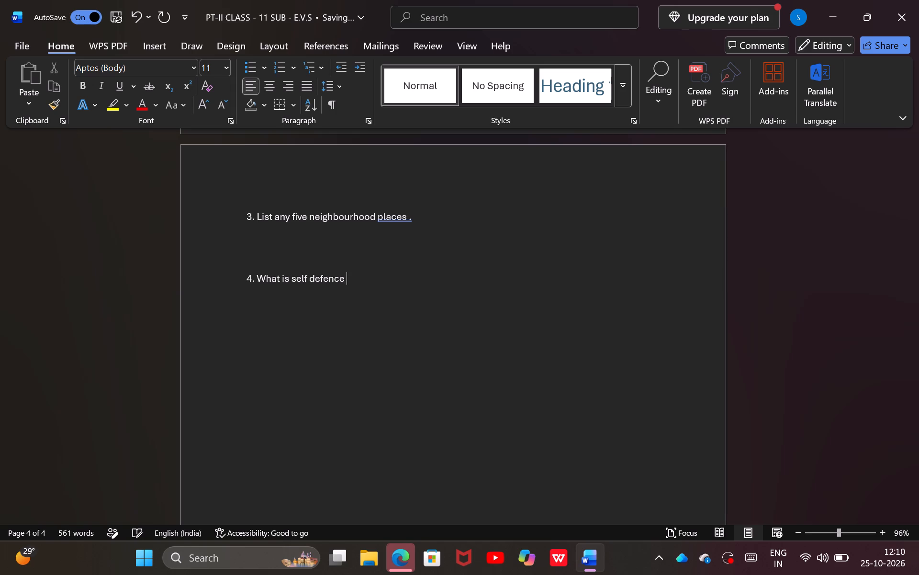
key("shift+question")
key("Return")
key("Return")
key("Return")
Enter question "5. Why do we need a park in the neighbourhood ?" in section K, leaving two blank lines for the answer.
type("5.")
key("space")
type("hy do we m")
key("BackSpace")
type("need a")
key("space")
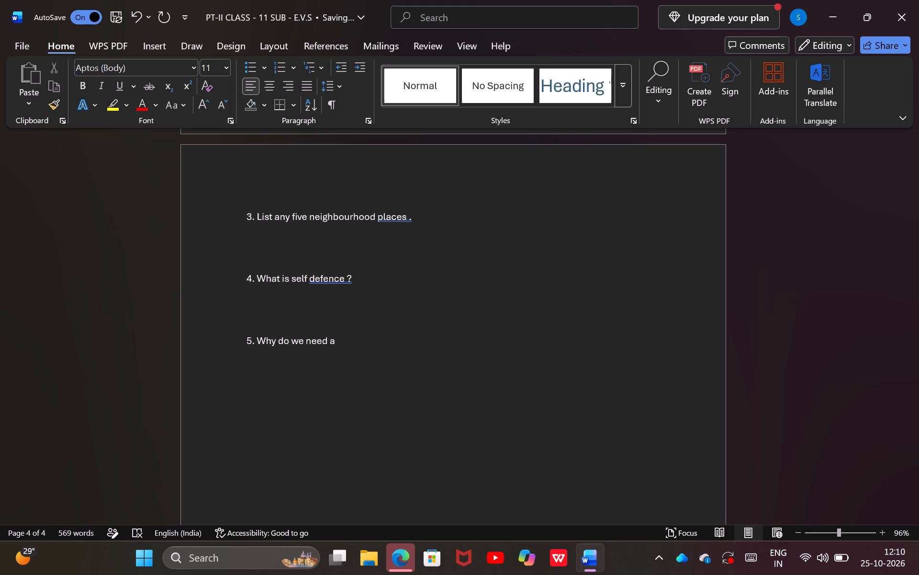
type("park in thebb")
key("BackSpace")
key("BackSpace")
key("space")
type("neighbourhp")
key("BackSpace")
type("ood")
key("space")
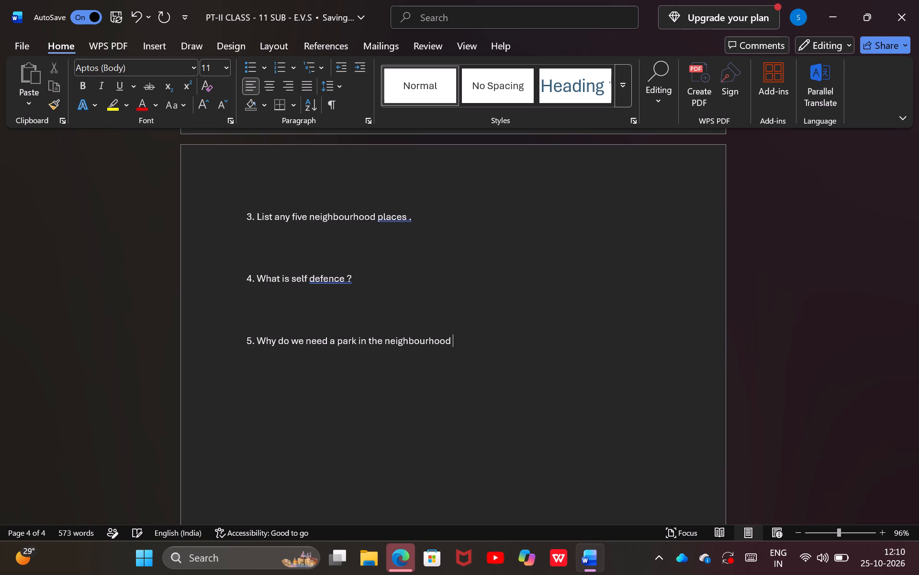
key("shift+question")
key("Return")
key("Return")
key("Return")
Enter question "6. Name three emergency services ." in section K, leaving three blank lines for the answer.
key("6")
type(".")
key("space")
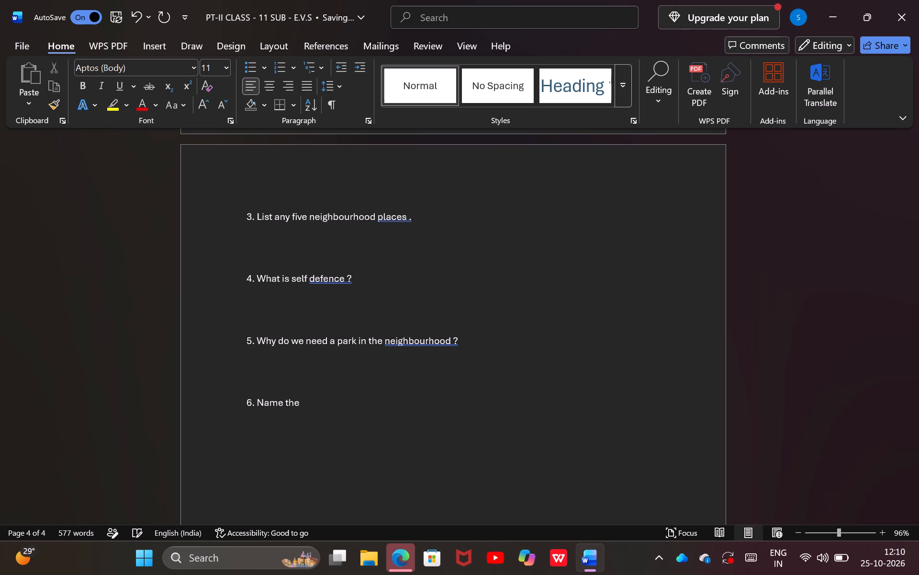
key("BackSpace")
key("BackSpace")
type("ree")
key("space")
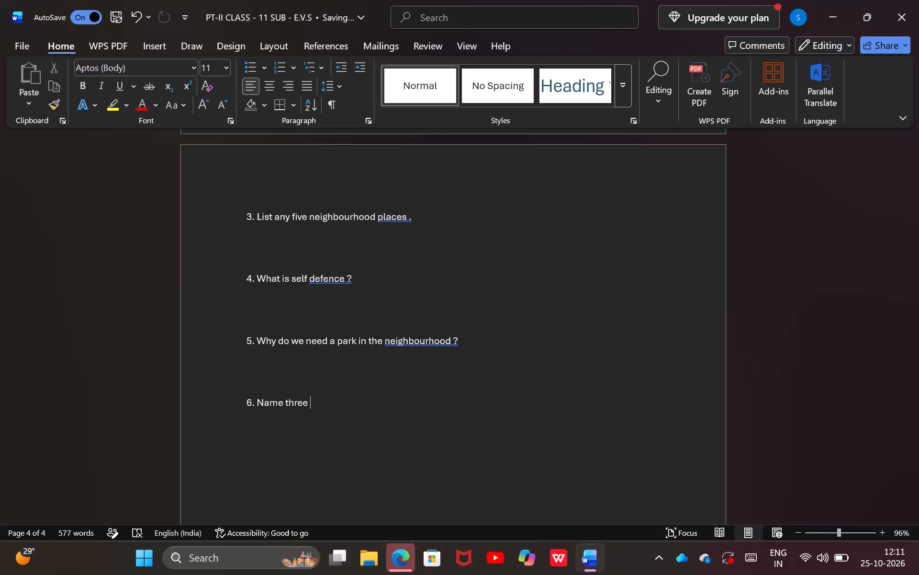
key("w")
key("BackSpace")
type("emergen")
type("cy")
key("space")
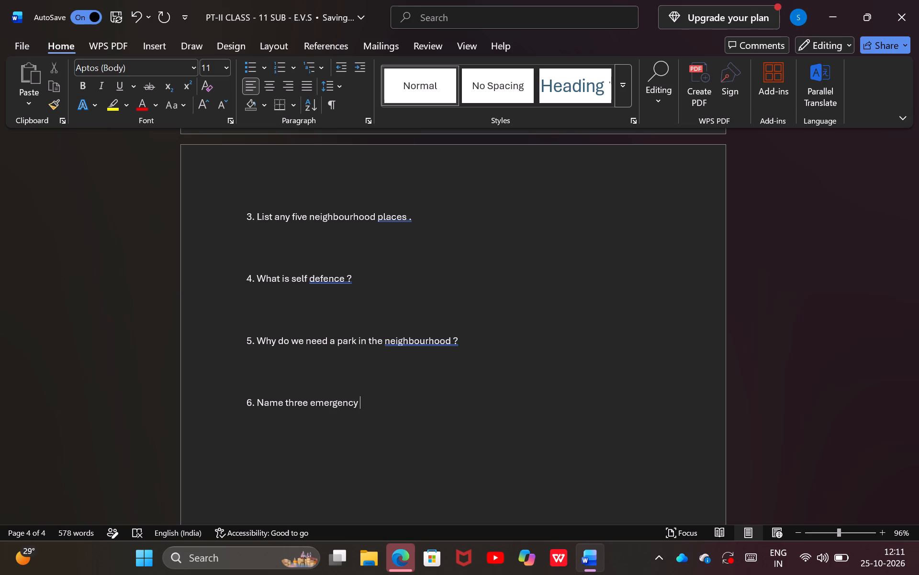
type("services")
key("space")
key("period")
key("Return")
key("Return")
key("Return")
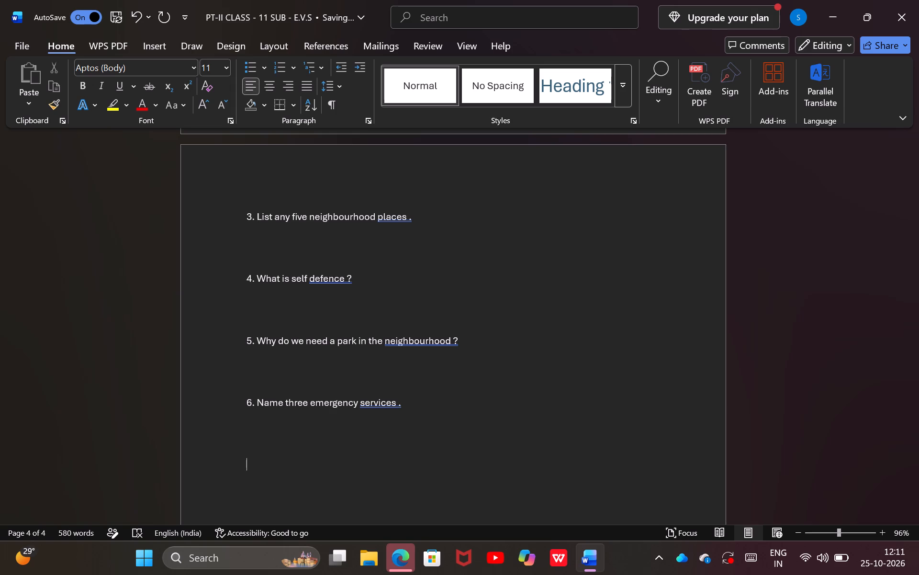
key("Return")
Add section L with the text "L. Draw a picture of post office and colour it .".
key("l")
type(".")
key("space")
key("BackSpace")
key("BackSpace")
key("BackSpace")
key("BackSpace")
type("a")
key("space")
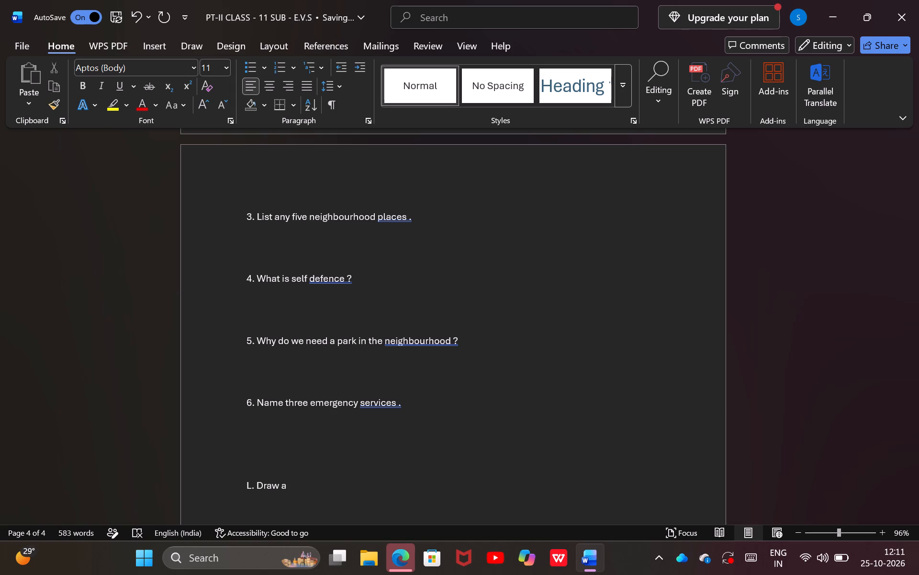
type("picture of")
key("space")
type("post office and")
key("space")
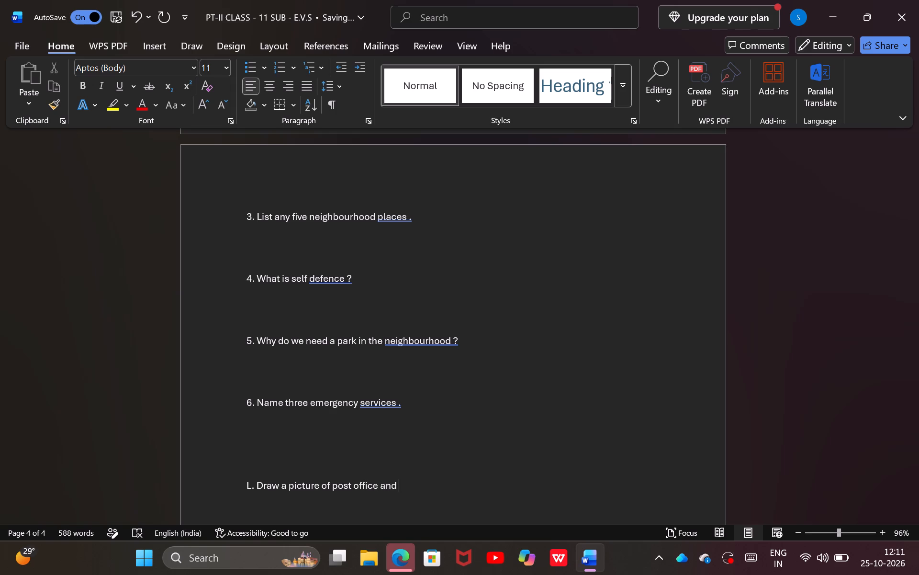
type("colour it")
key("space")
key("period")
Add "OR" on its own line below the section L question, indented with about twenty spaces.
key("Return")
key("space")
key("space")
key("space")
key("space")
key("space")
key("space")
key("space")
key("space")
key("space")
key("space")
key("space")
key("space")
key("space")
key("space")
key("space")
key("space")
key("space")
key("space")
key("space")
key("space")
key("p")
key("BackSpace")
type("OR")
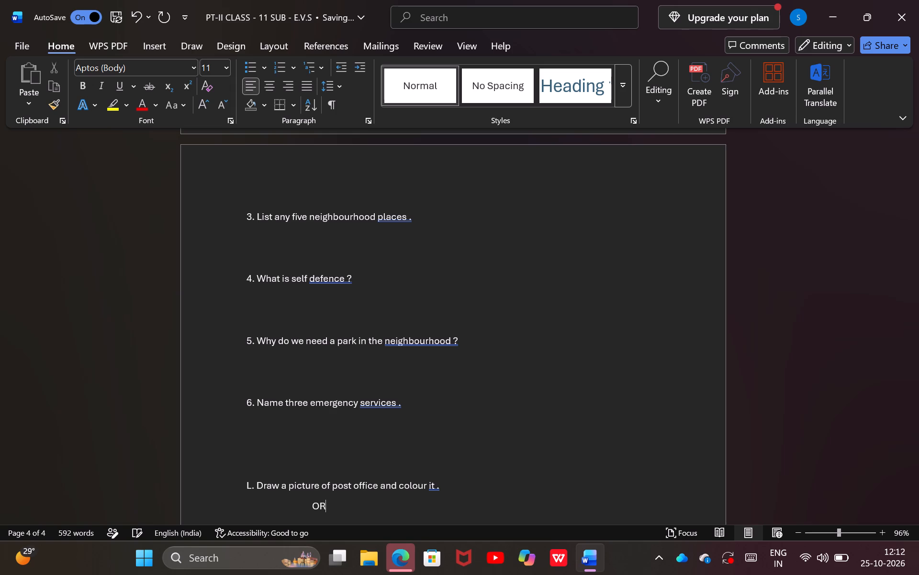
Enter the alternative question "Draw two pictures of degradable things" on a slightly indented line below "OR".
key("Return")
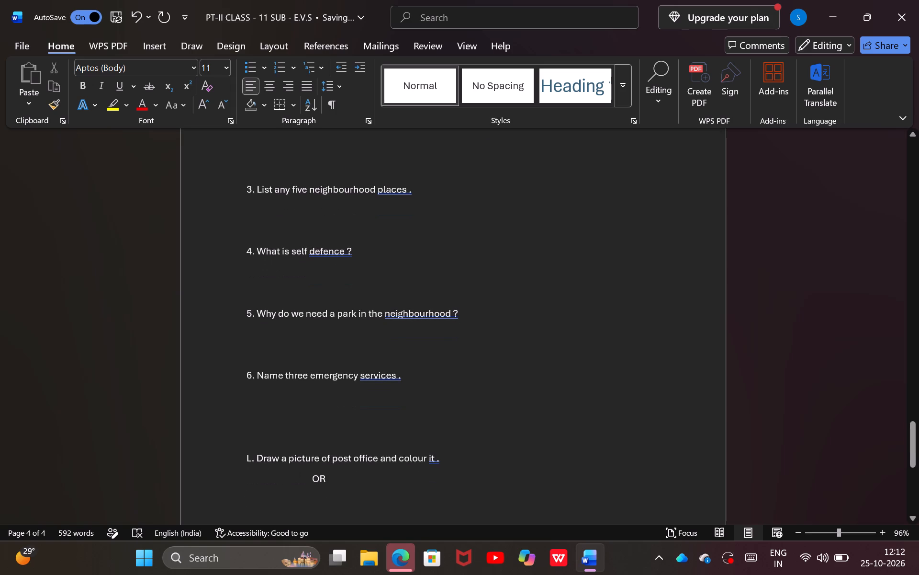
key("space")
key("space")
key("space")
key("space")
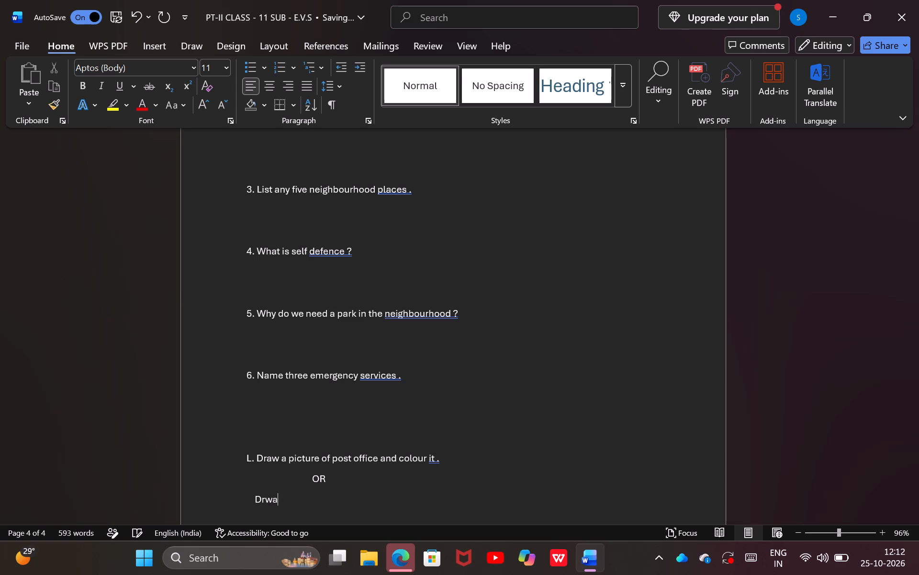
key("BackSpace")
key("BackSpace")
type("aw b")
key("BackSpace")
key("t")
type("wo pictures of")
key("space")
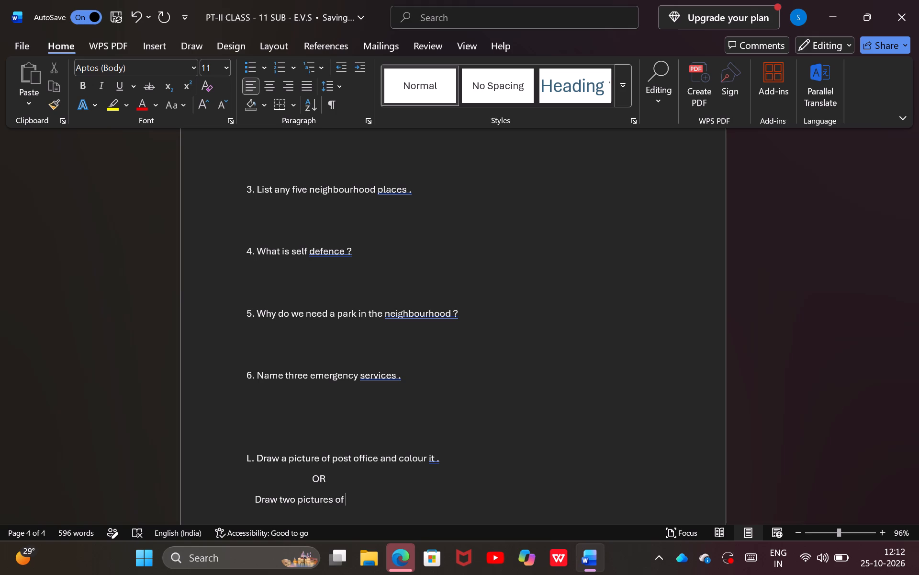
type("degradable")
key("space")
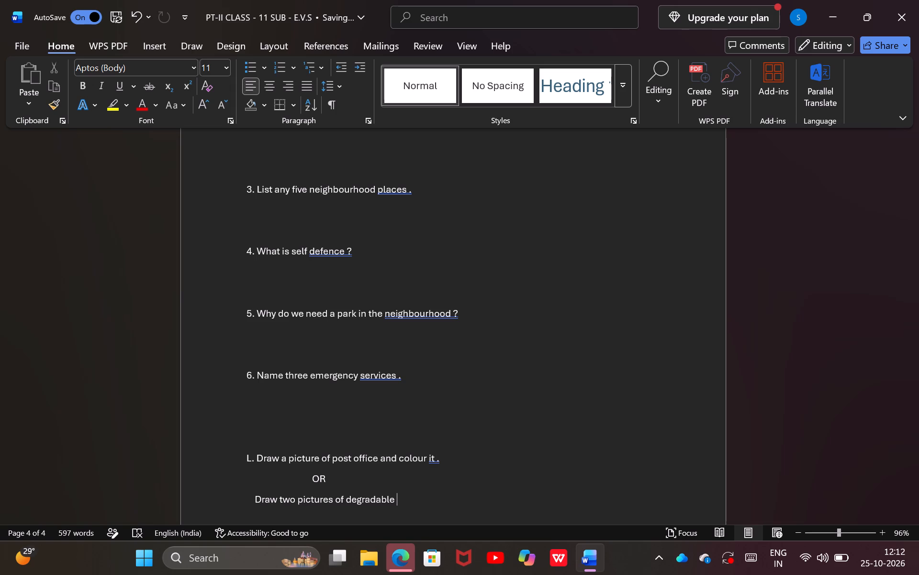
type("things")
key("space")
Capitalise the first letter of "degradable" in the alternative section L question.
left_click(352, 498)
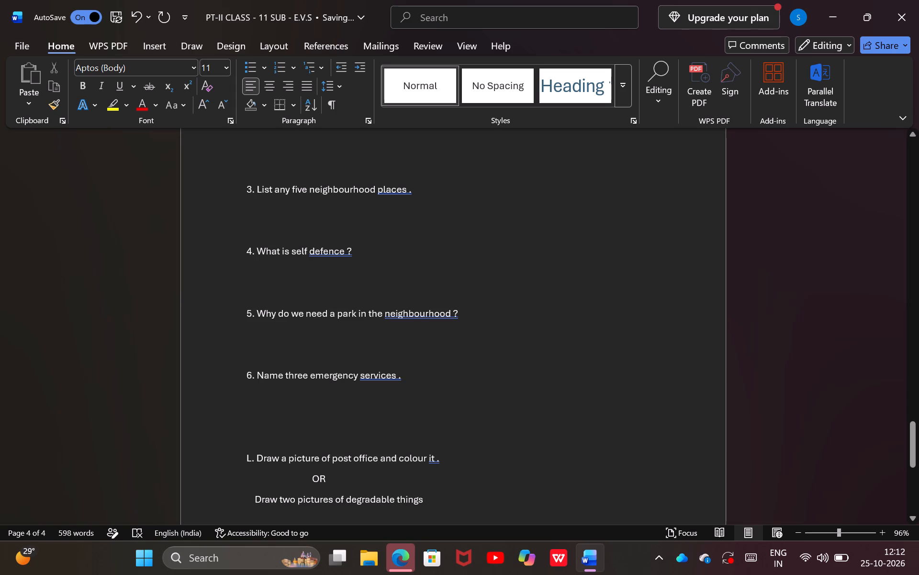
key("BackSpace")
key("d")
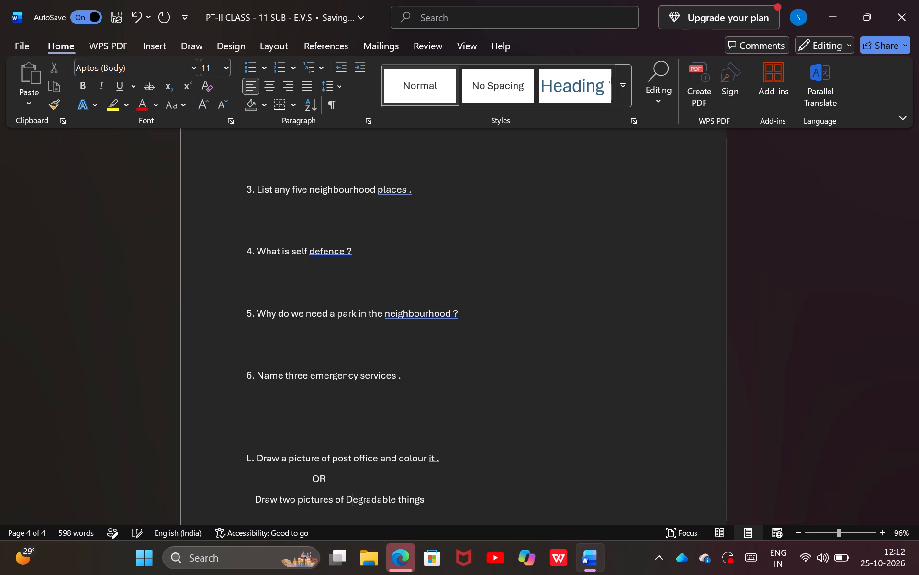
Complete the alternative section L question by adding "and colour them ." after "things".
left_click(429, 501)
left_click(611, 437)
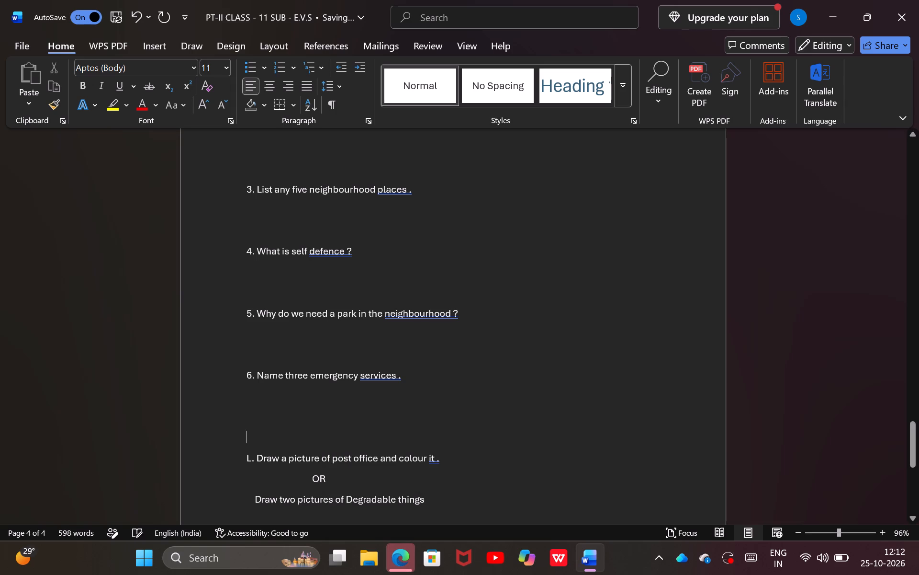
left_click(439, 506)
key("BackSpace")
key("space")
type("and olo")
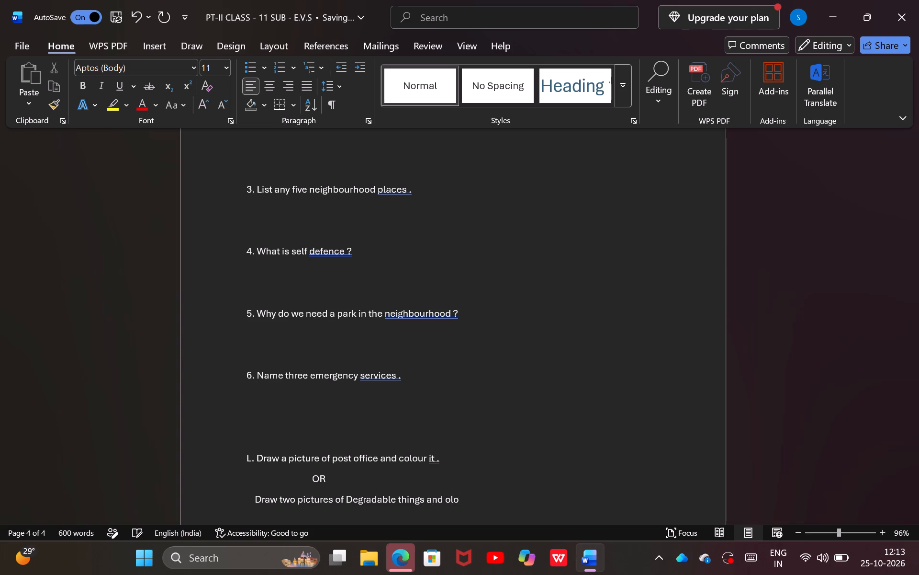
key("BackSpace")
key("BackSpace")
key("BackSpace")
type("colour them")
key("space")
key("period")
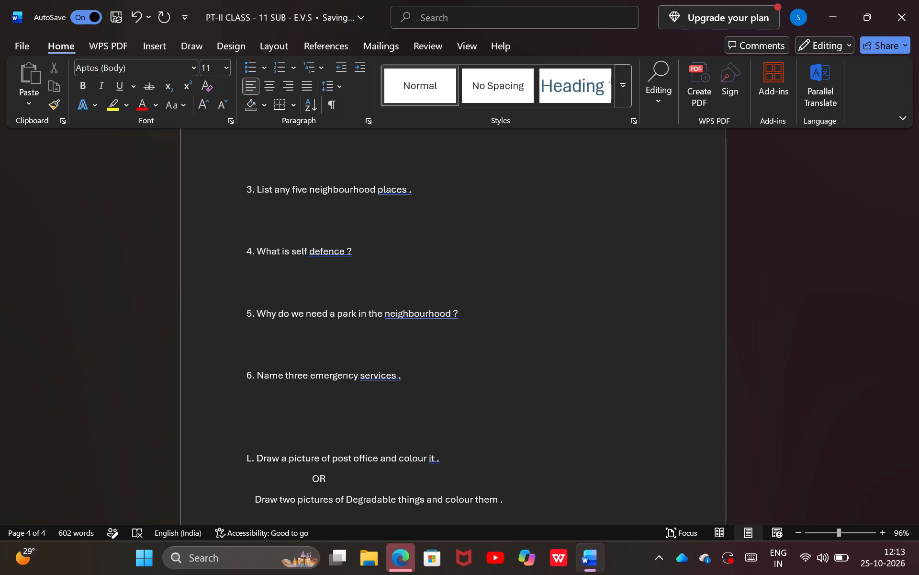
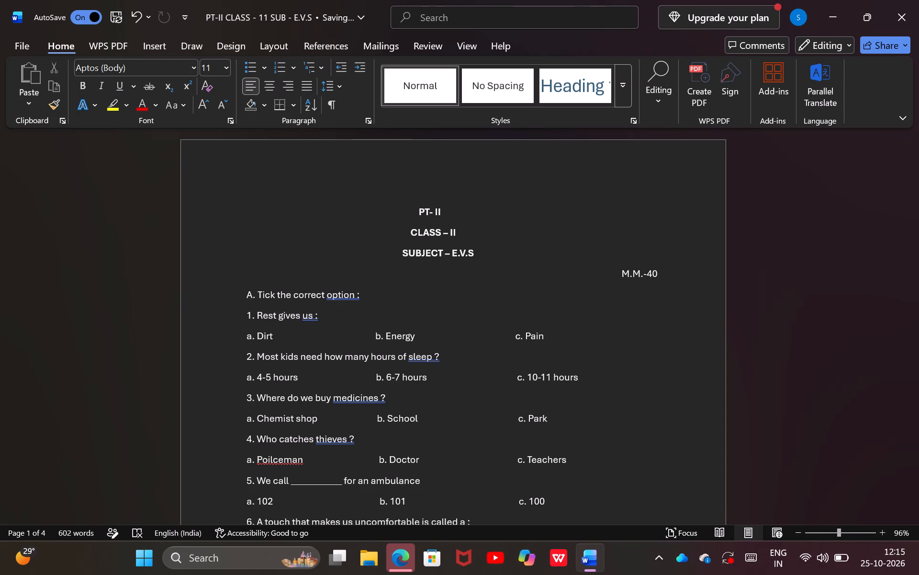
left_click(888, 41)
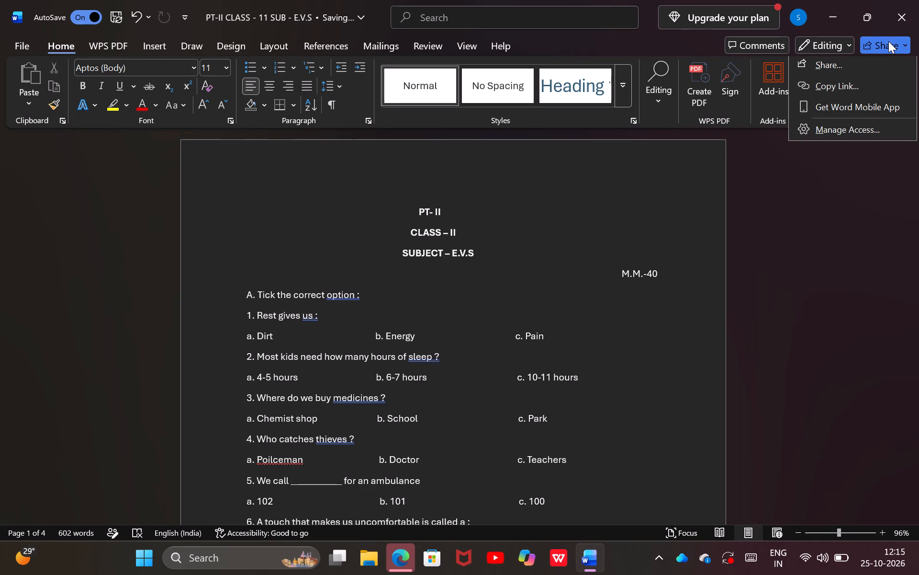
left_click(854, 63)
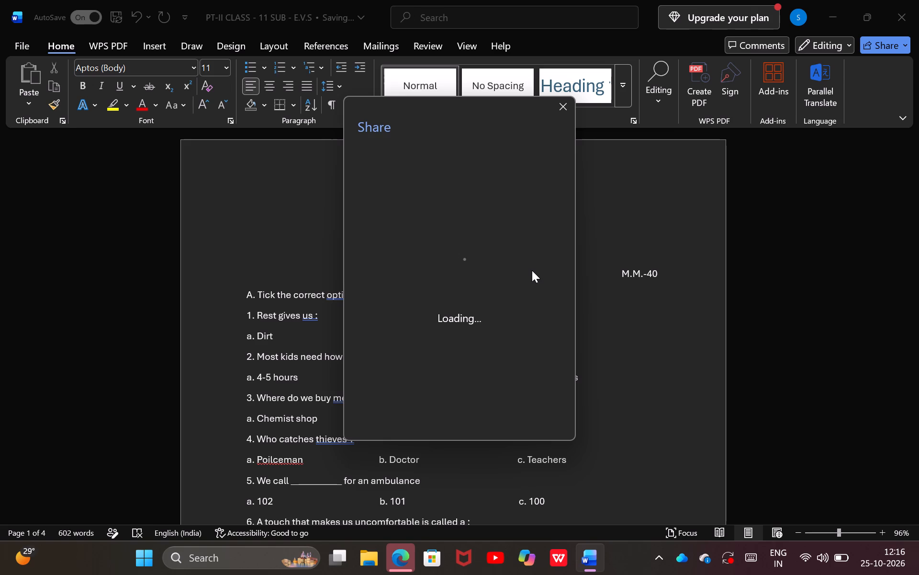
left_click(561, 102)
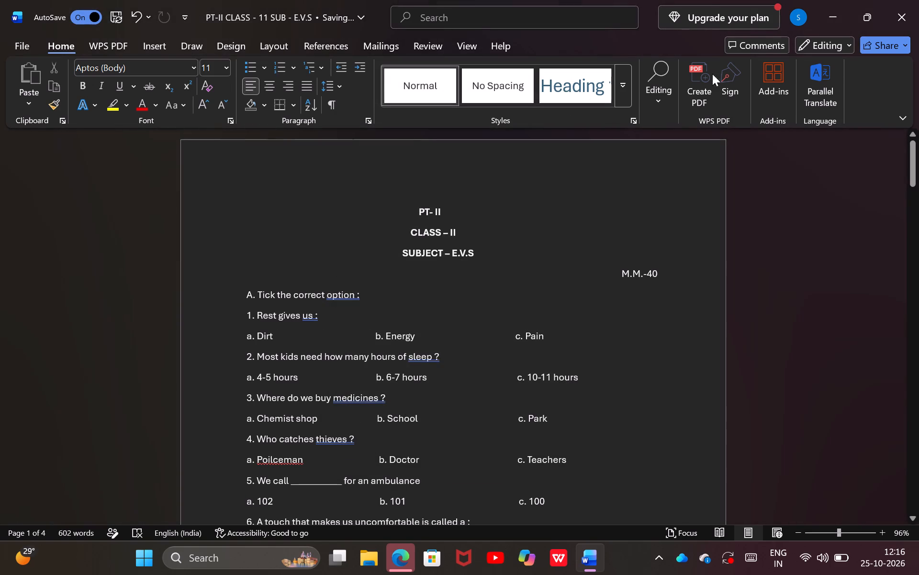
Copy a sharing link to the PT-II class II E.V.S question paper.
left_click(901, 42)
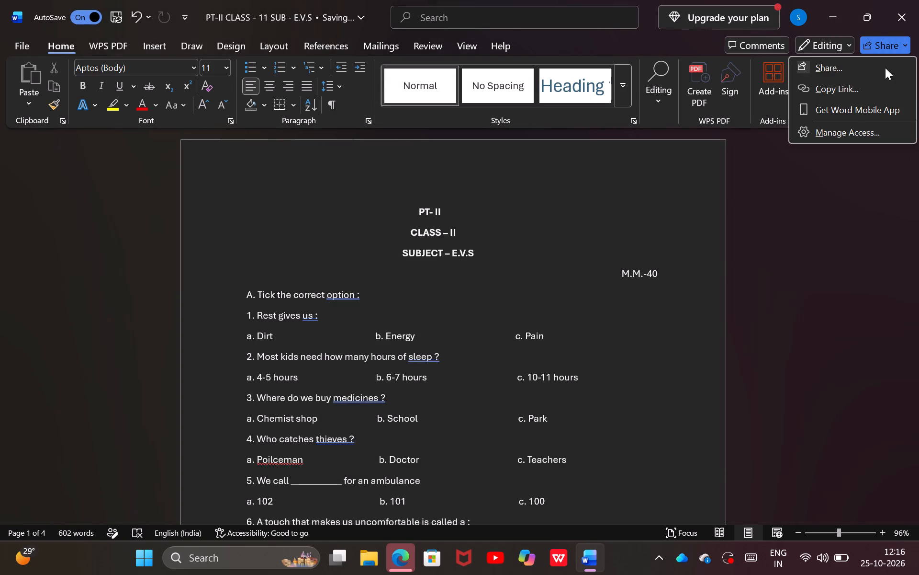
left_click(872, 93)
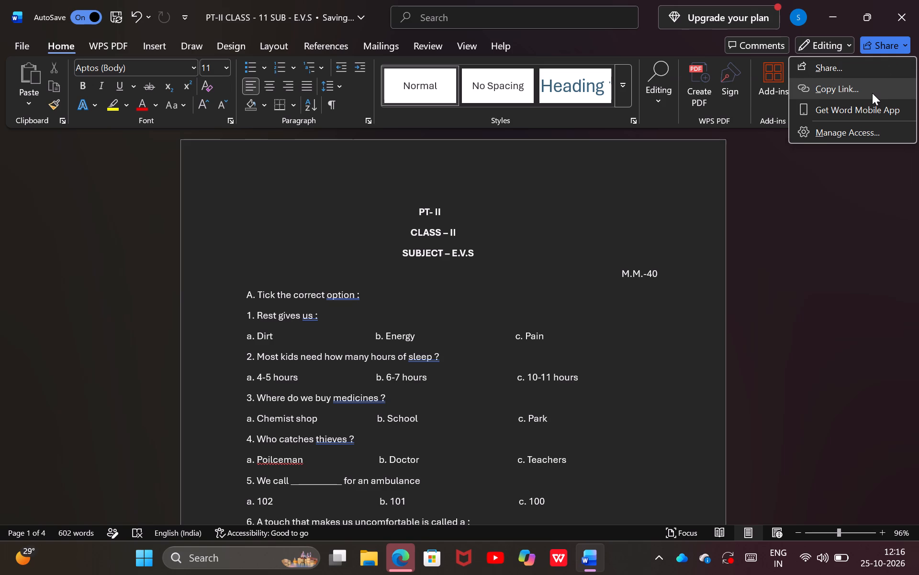
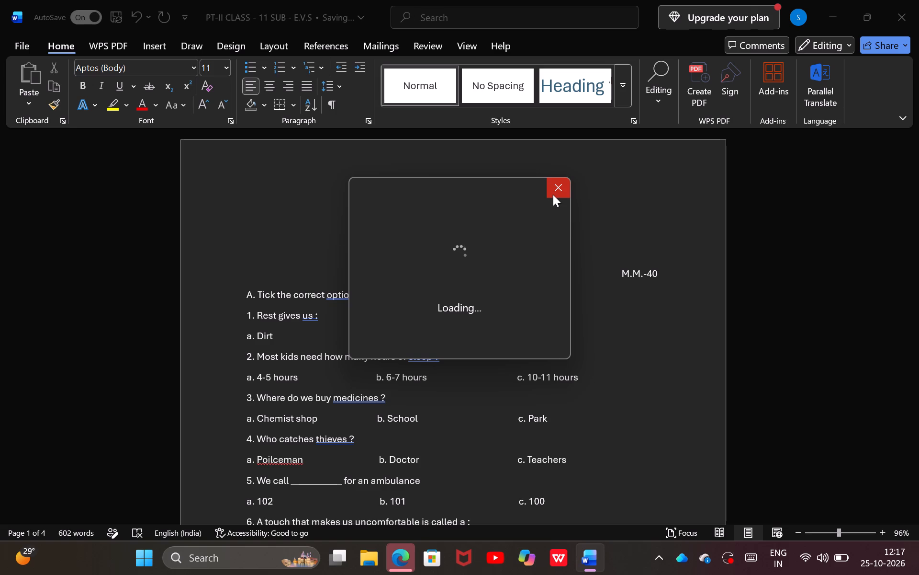
Dismiss the loading dialog and retry copying a sharing link to the PT-II class II E.V.S question paper.
left_click(553, 195)
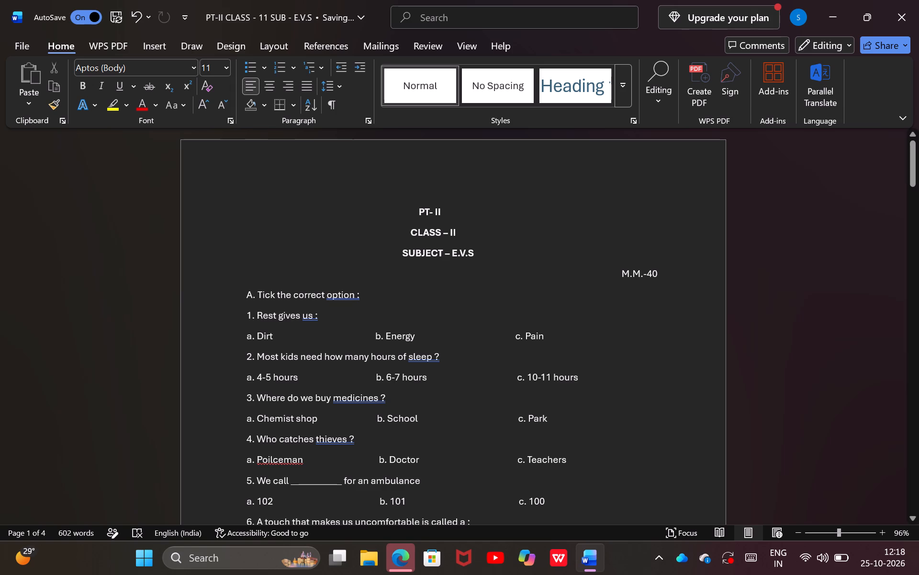
left_click(898, 43)
left_click(851, 82)
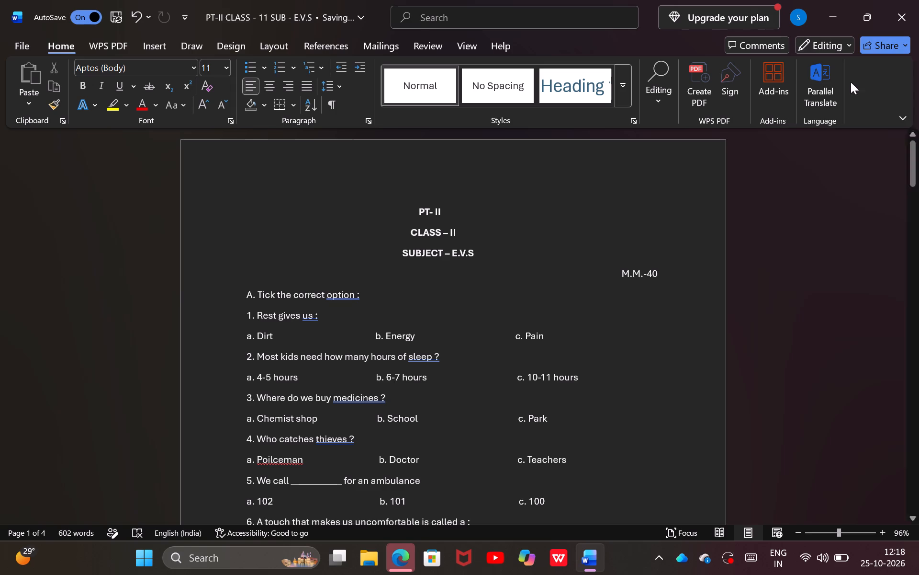
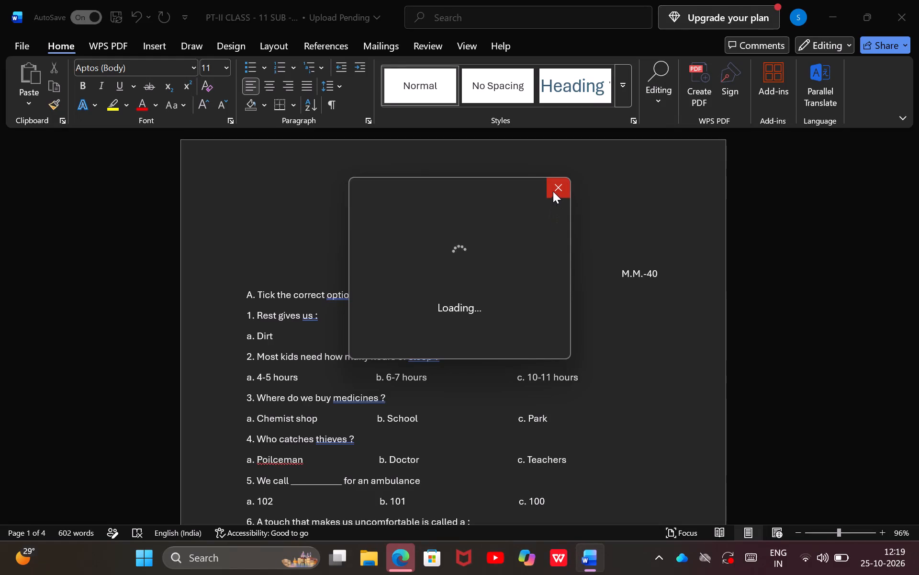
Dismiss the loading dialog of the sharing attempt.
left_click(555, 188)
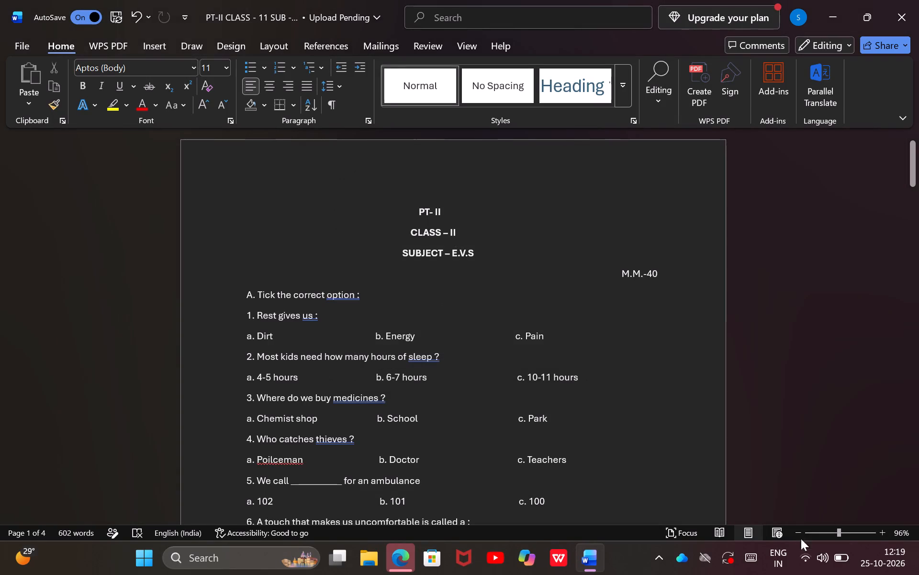
Connect the computer to the "Redmi 9 Power" Wi-Fi network from the system's quick settings.
left_click(802, 559)
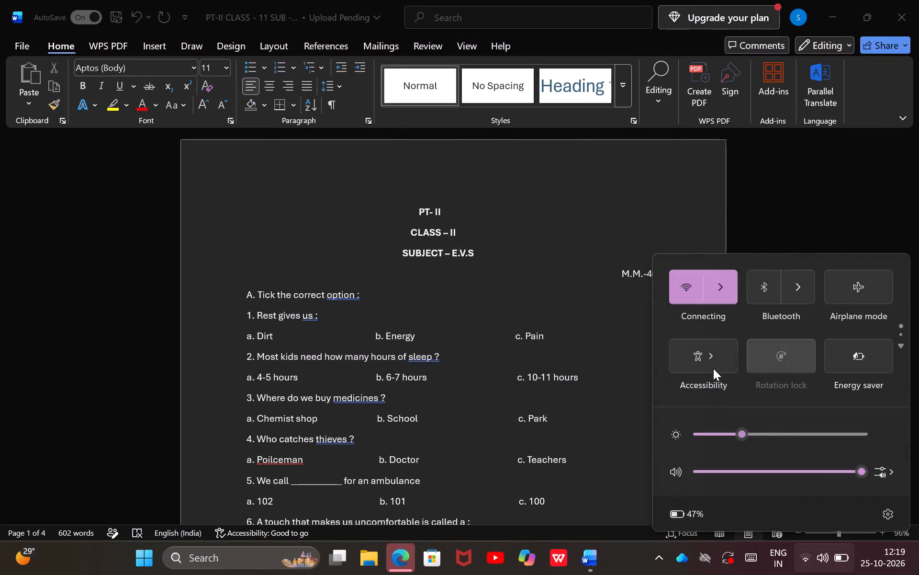
left_click(711, 293)
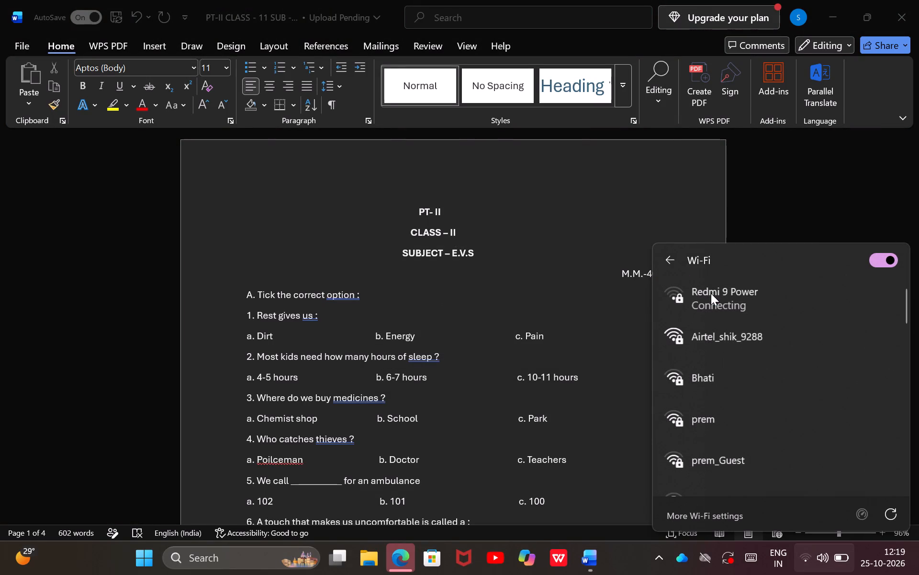
left_click(711, 293)
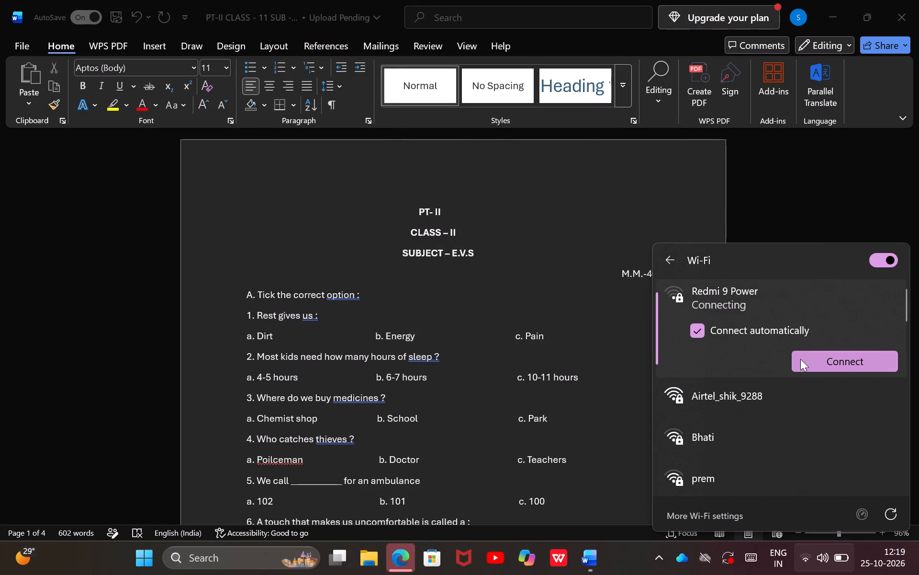
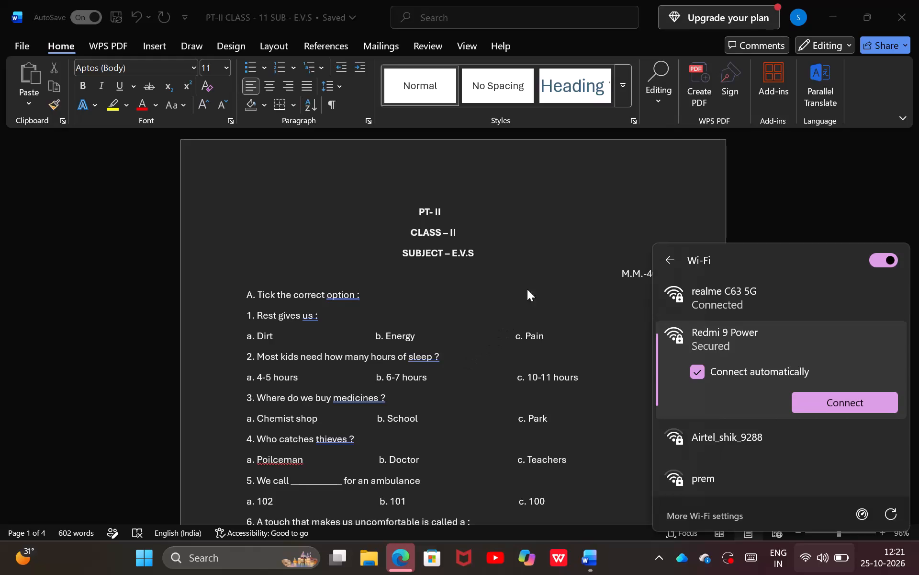
Check the connection details of the realme C63 5G Wi-Fi network and return to the question paper.
left_click(777, 287)
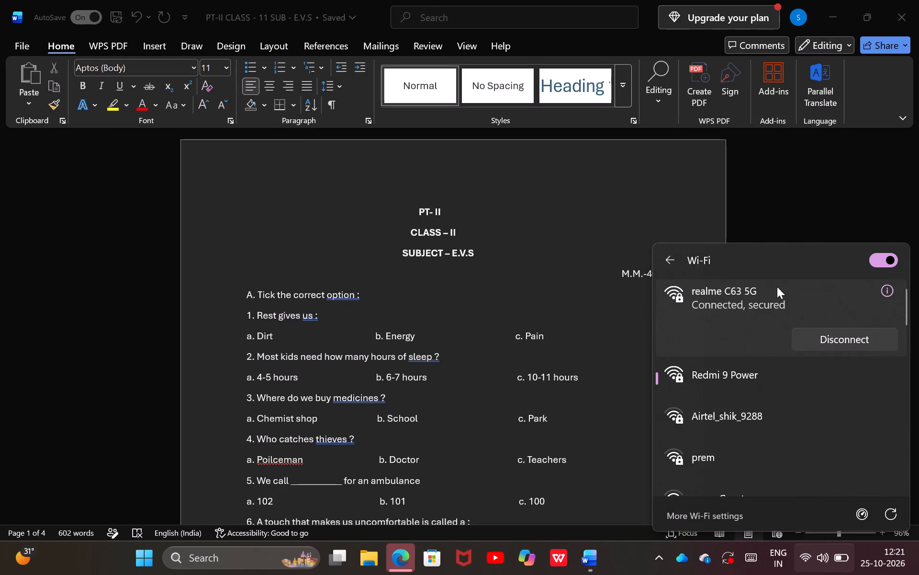
left_click(610, 215)
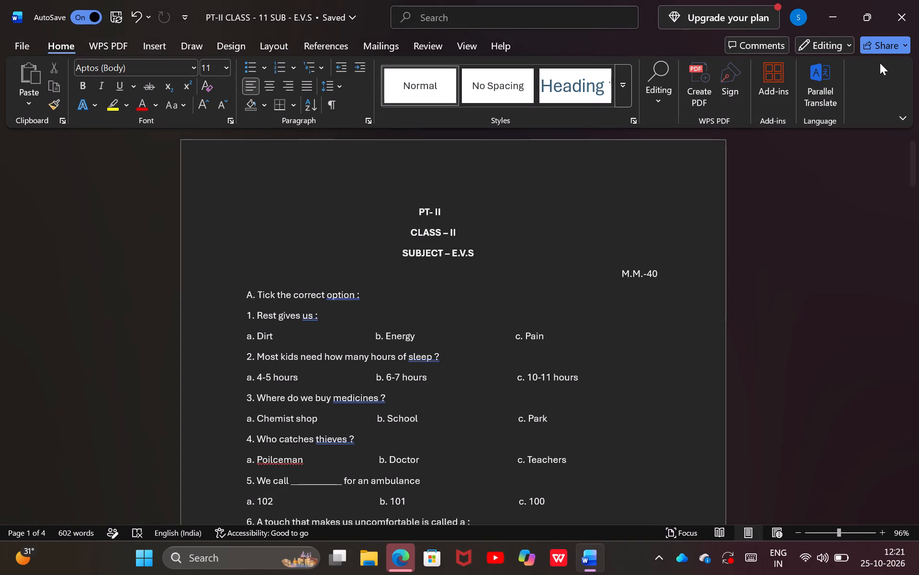
Create and copy a sharing link to the PT-II class II E.V.S question paper.
left_click(886, 36)
left_click(886, 44)
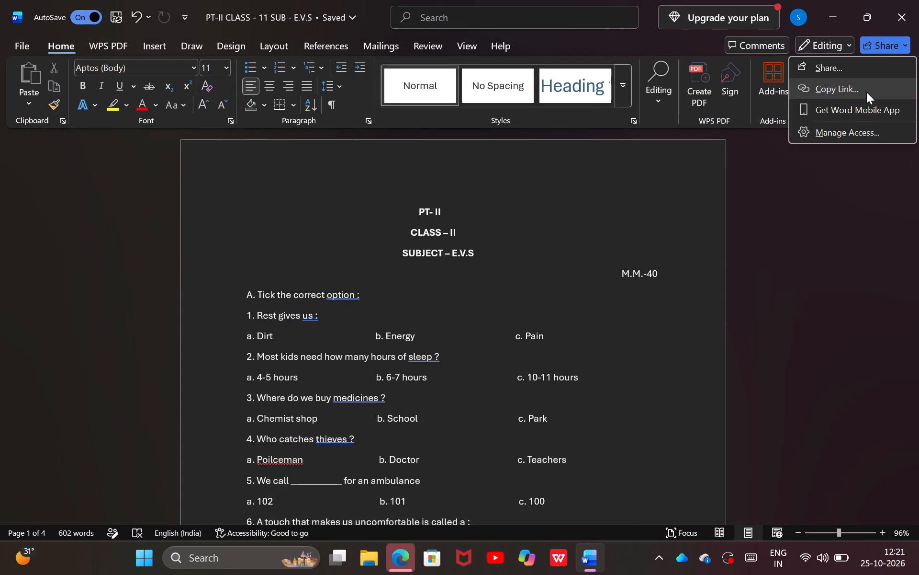
left_click(866, 92)
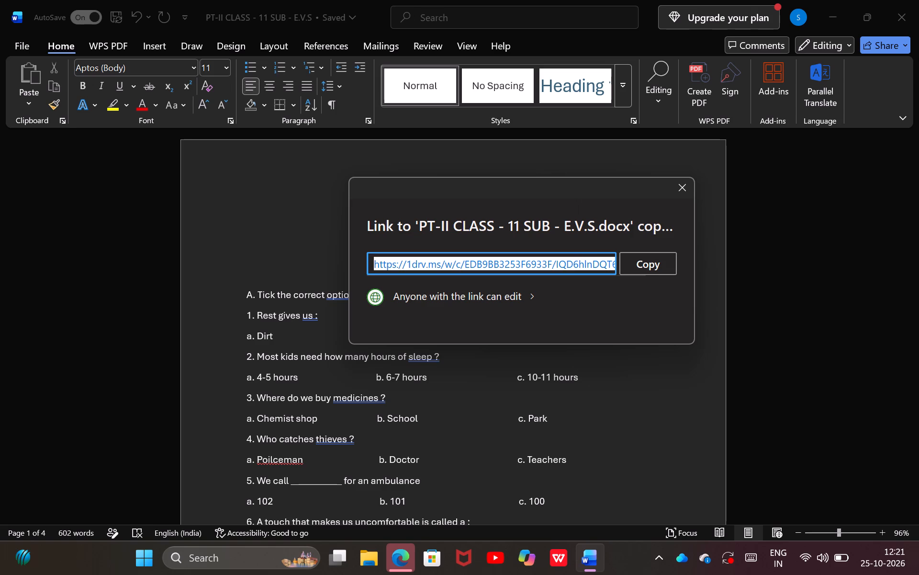
Copy the sharing link to the PT-II class II E.V.S document and dismiss the link dialog.
left_click(656, 256)
left_click(682, 192)
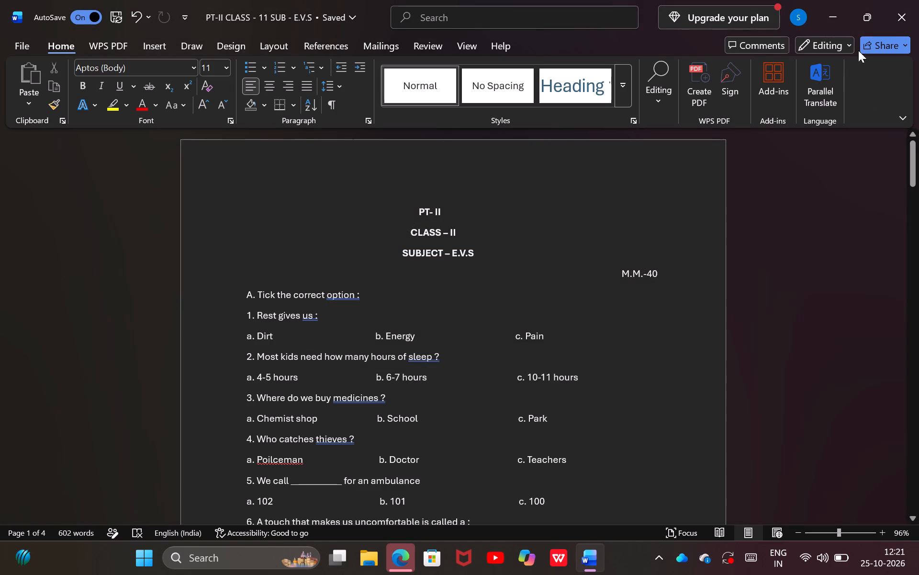
Close the PT-II class II E.V.S question paper.
left_click(897, 24)
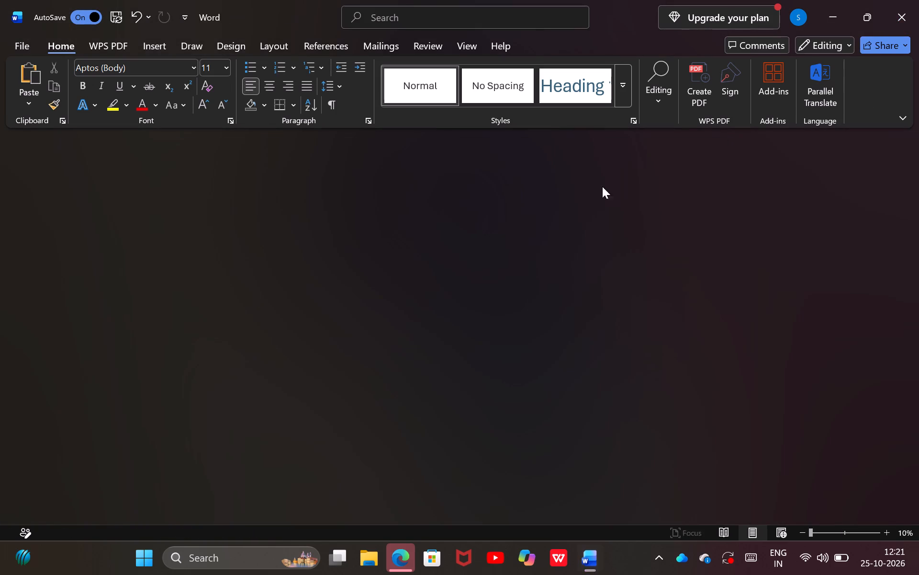
Close the remaining Word and Microsoft Edge windows to return to the desktop.
left_click(899, 4)
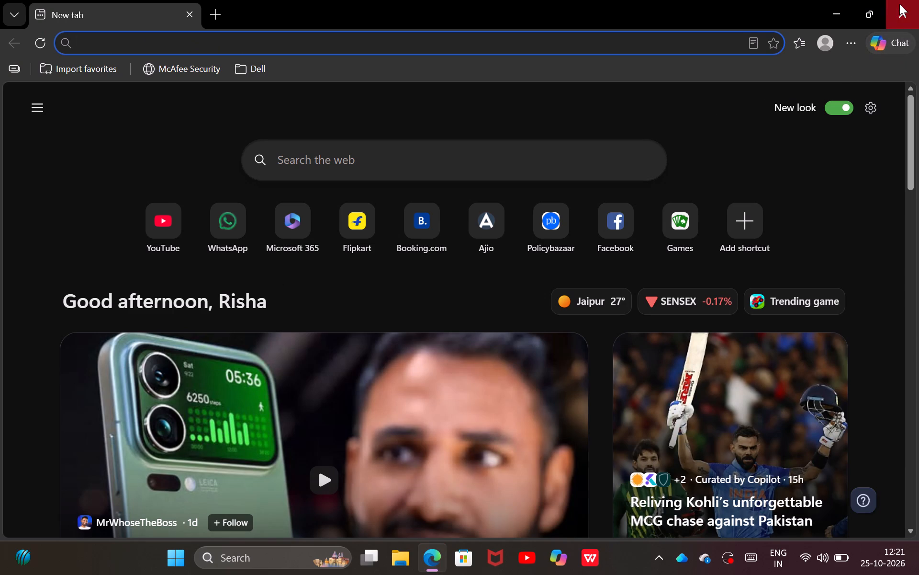
Open Google Chrome from the desktop and start a Google search on the new tab page.
triple_click(19, 377)
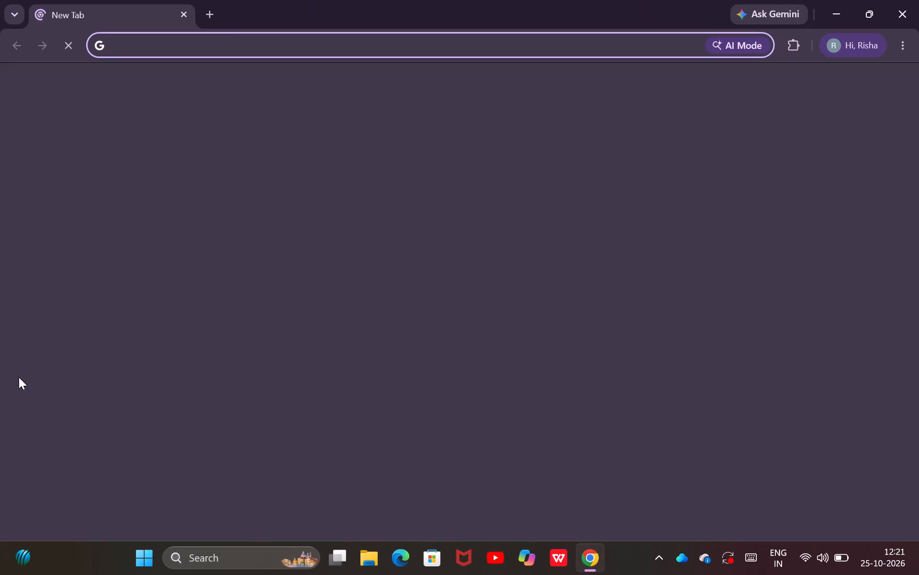
left_click(253, 273)
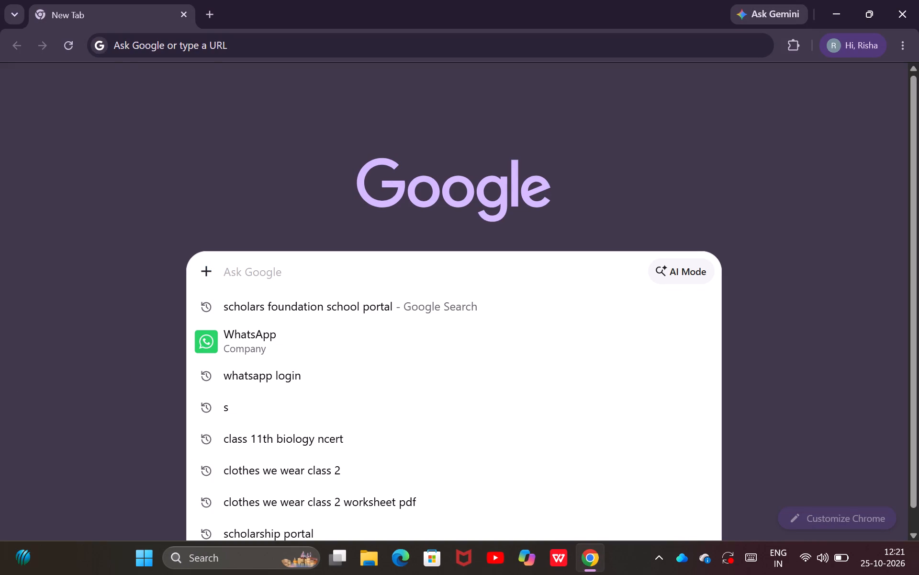
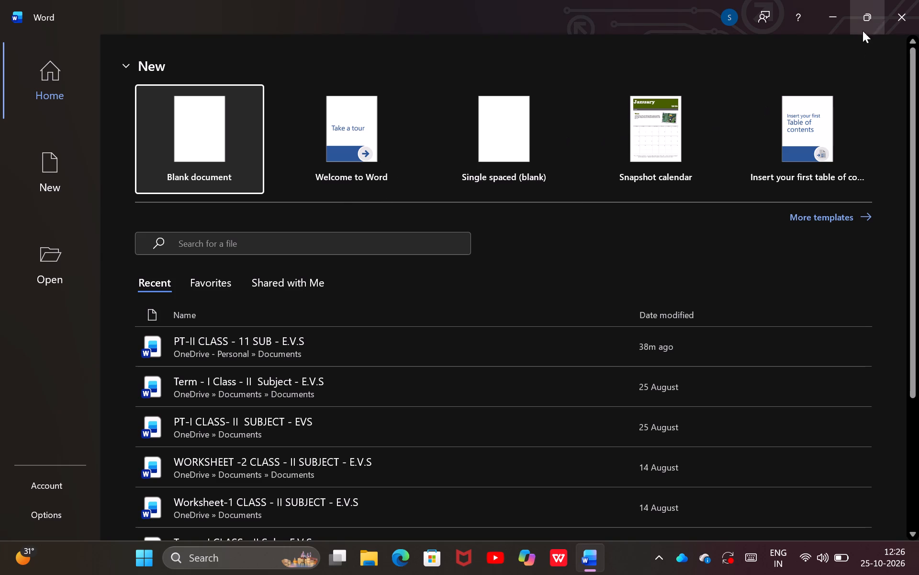
Close the Word start window.
left_click(892, 24)
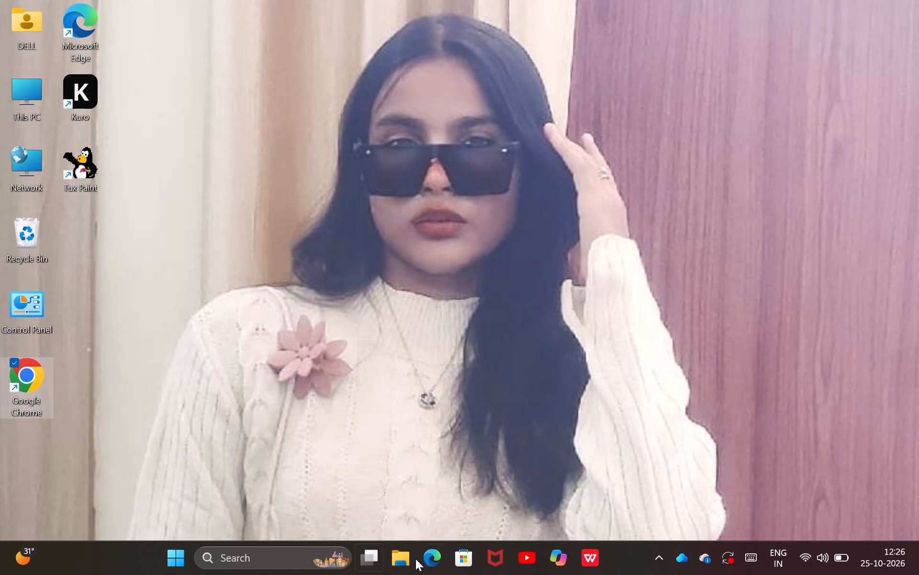
Switch to WPS Office, look at the WPS Docs Quick Start Guide and the shared documents page, and close the app.
double_click(594, 545)
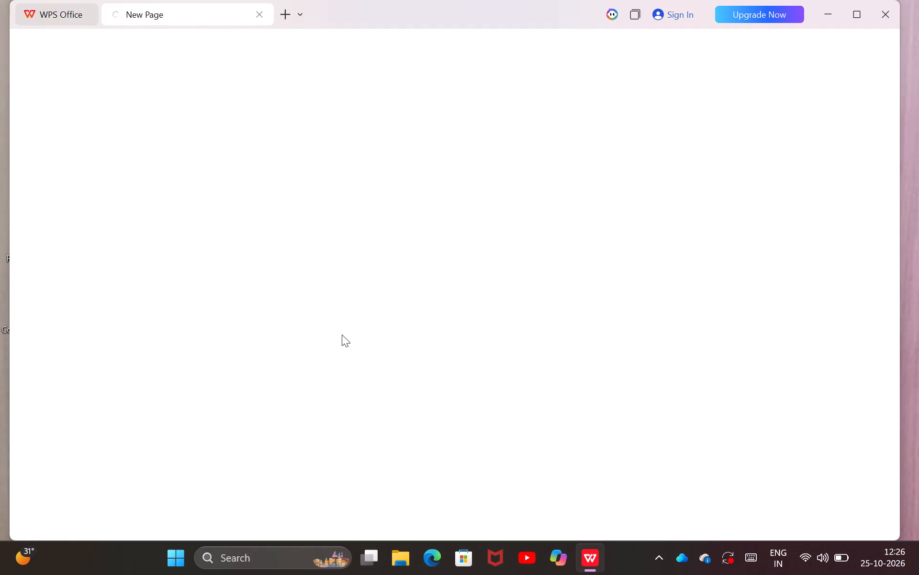
left_click(259, 18)
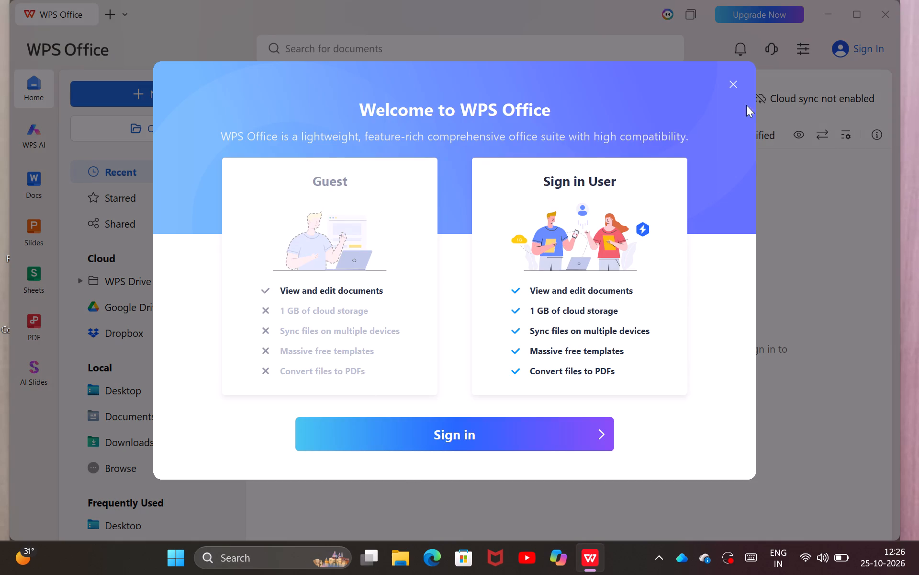
left_click(734, 88)
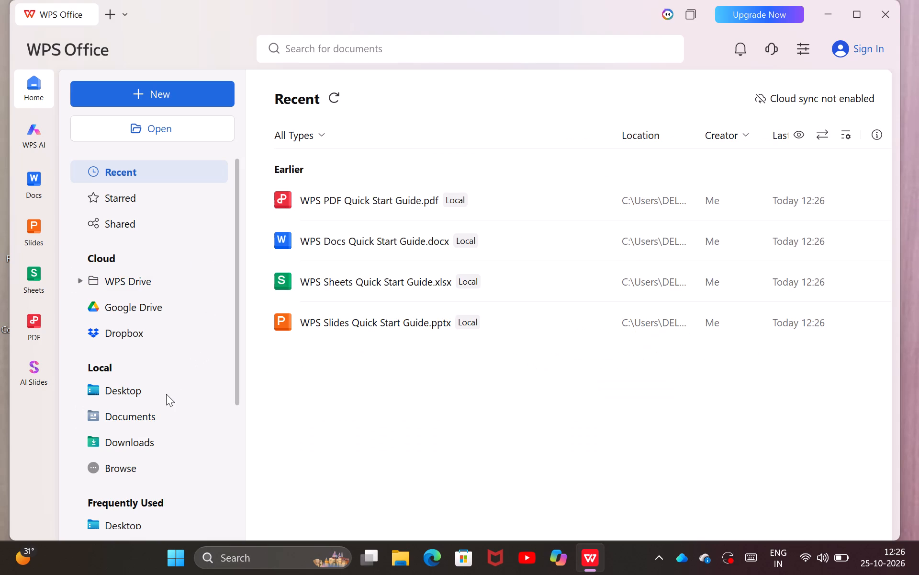
left_click(345, 239)
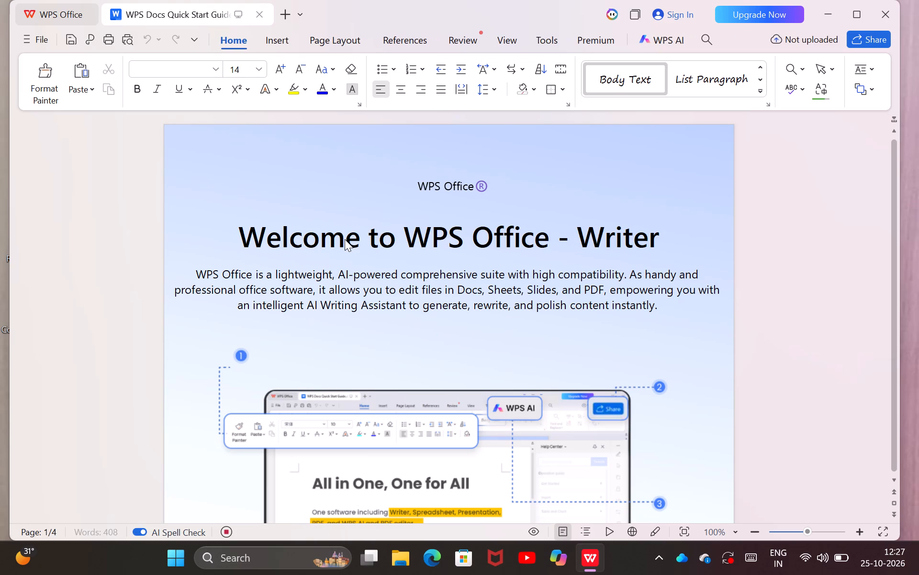
left_click(44, 8)
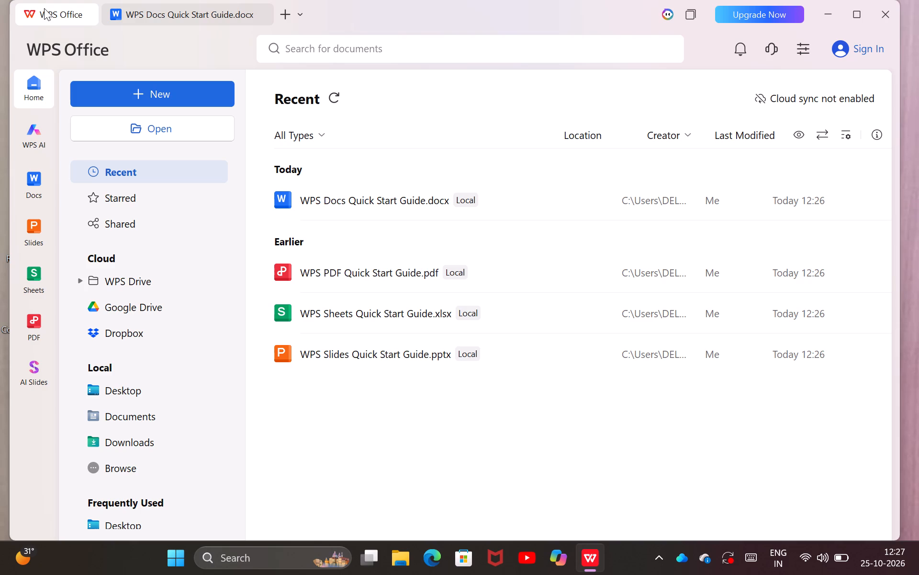
left_click(136, 216)
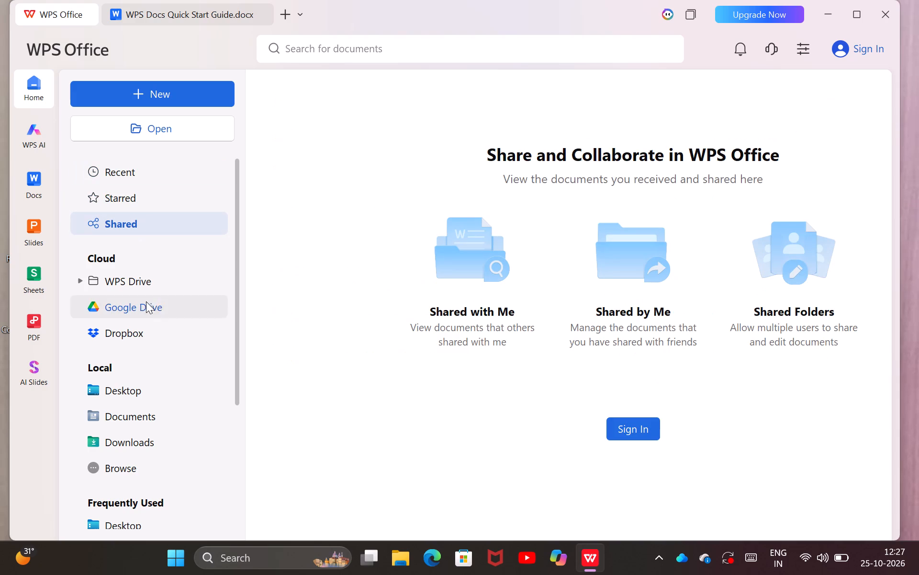
left_click(882, 1)
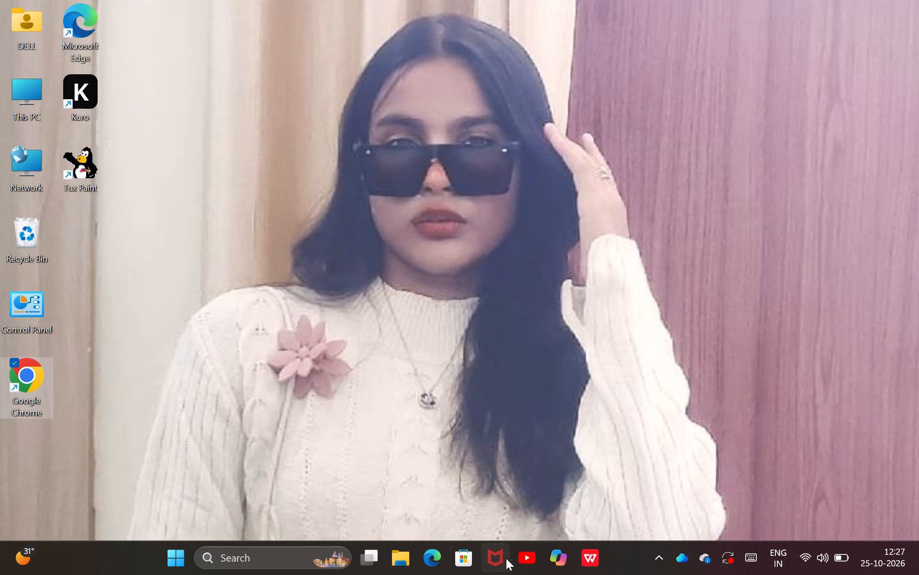
Switch back to Word by launching it again.
left_click(172, 552)
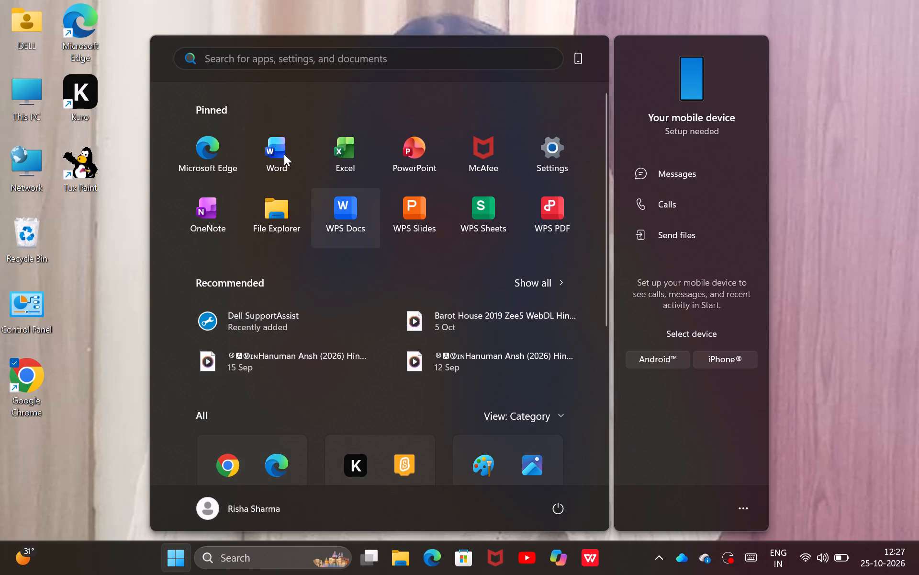
double_click(275, 141)
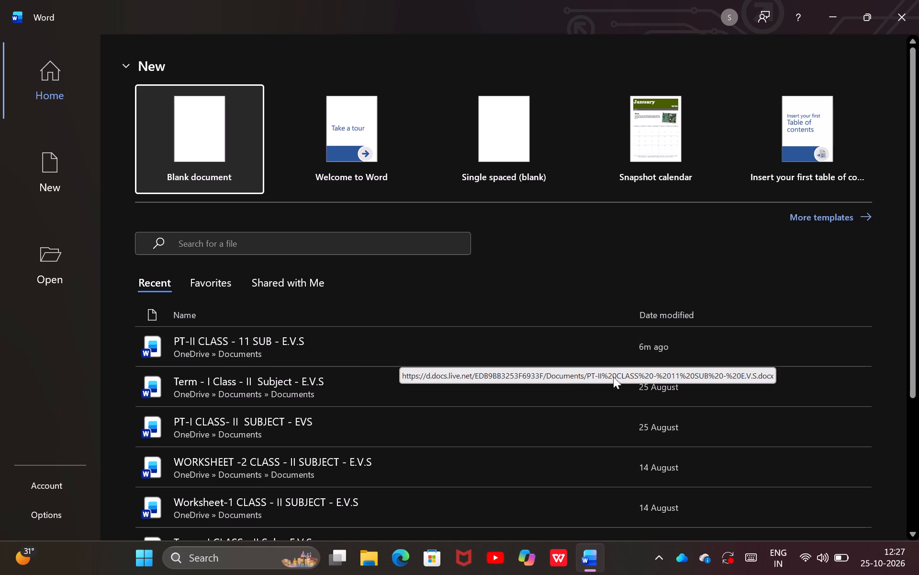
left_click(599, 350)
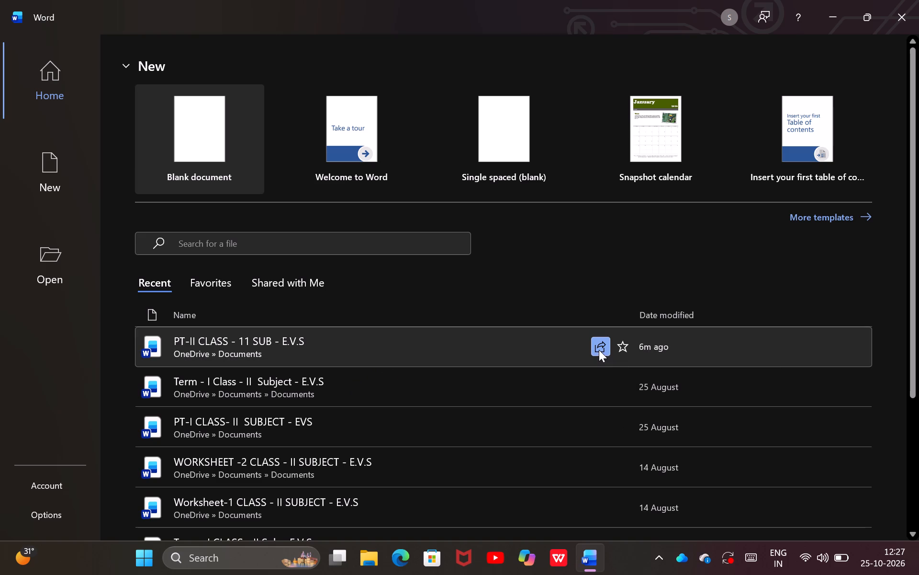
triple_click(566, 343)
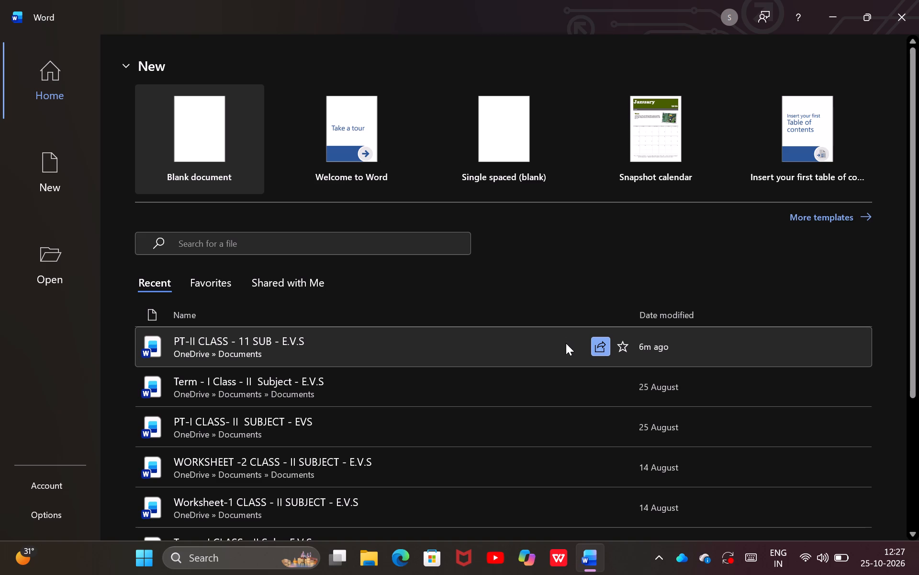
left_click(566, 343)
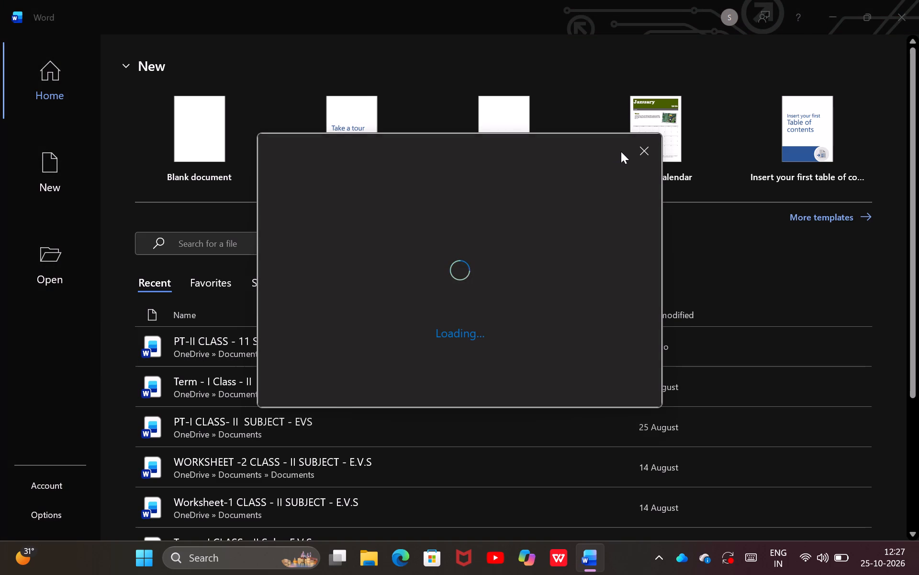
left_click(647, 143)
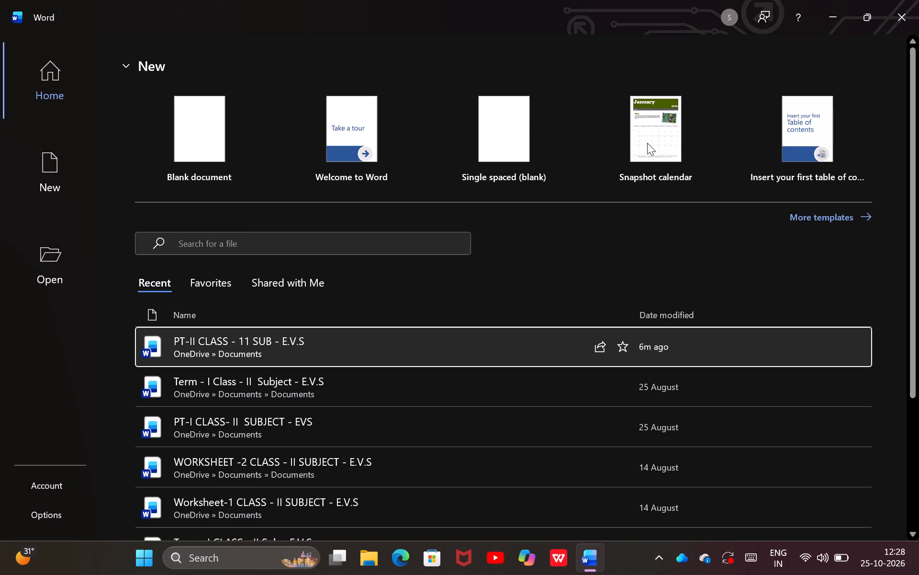
Open the recent document PT-II CLASS - 11 SUB - E.V.S.
triple_click(273, 340)
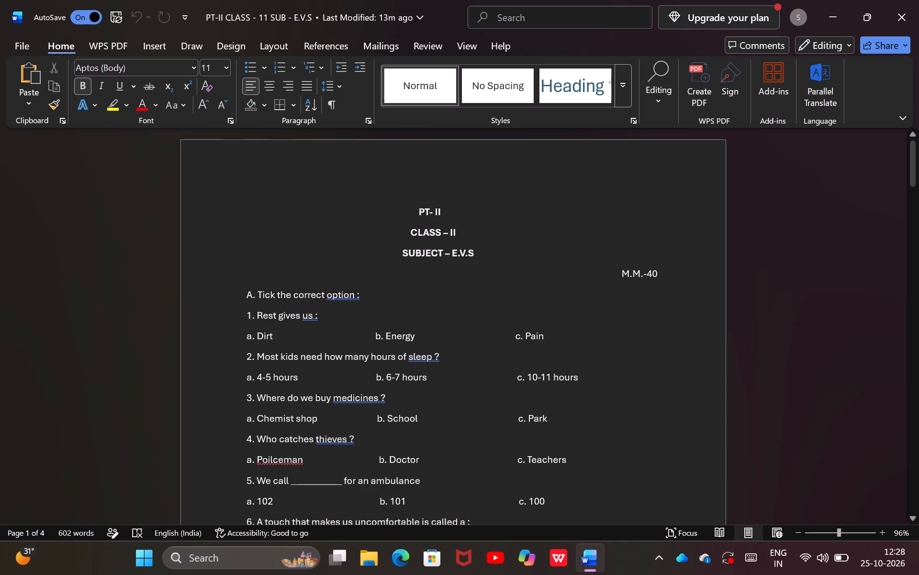
Review the whole question paper from the heading to section L and return to its beginning.
left_click(912, 517)
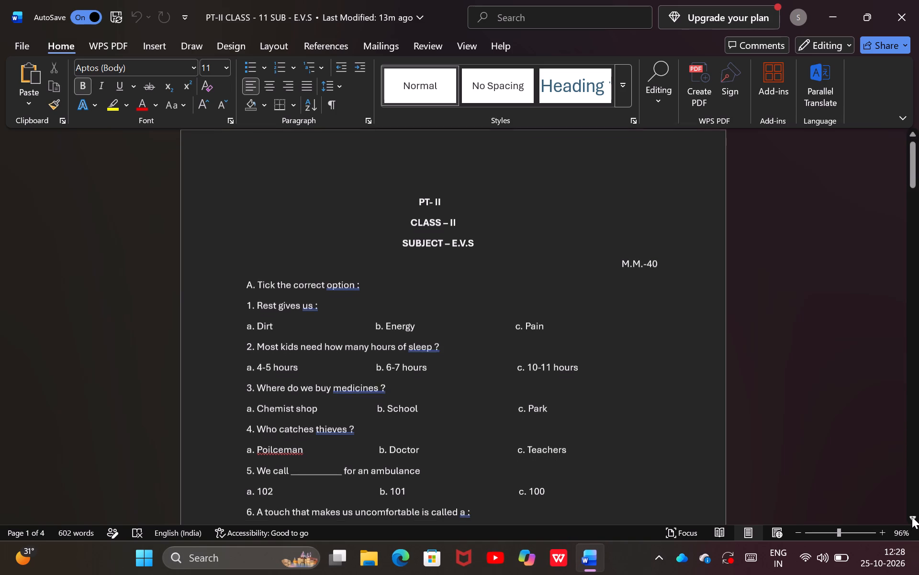
triple_click(911, 516)
double_click(911, 516)
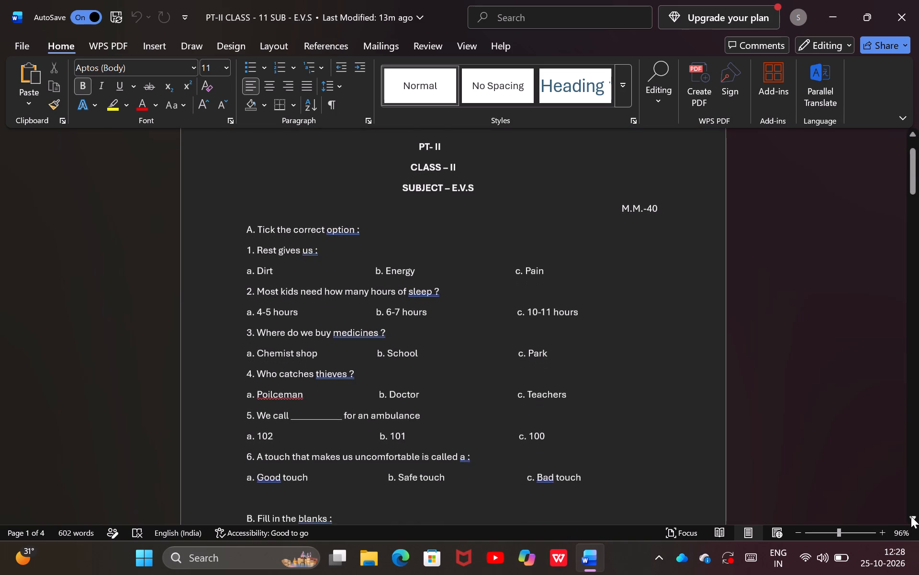
left_click_drag(911, 516, 915, 517)
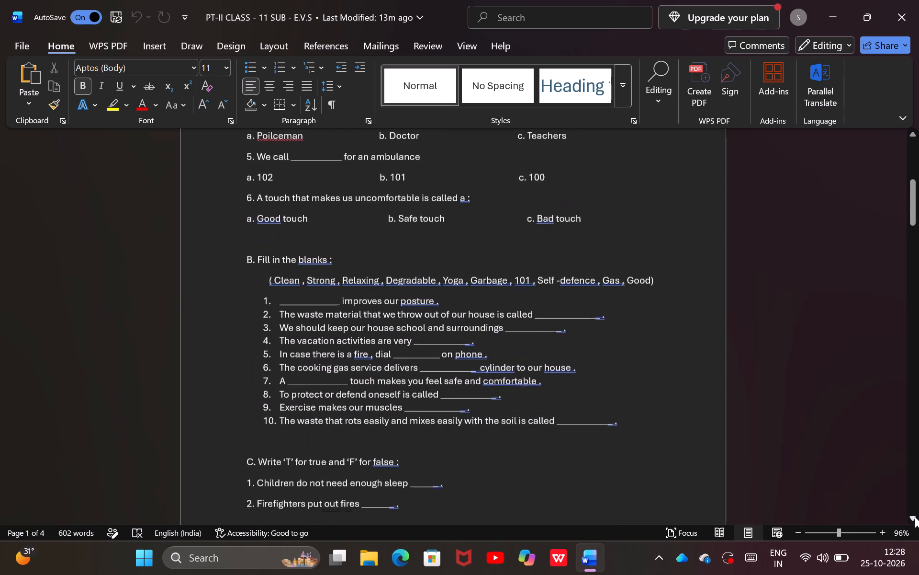
left_click_drag(915, 517, 907, 512)
double_click(907, 512)
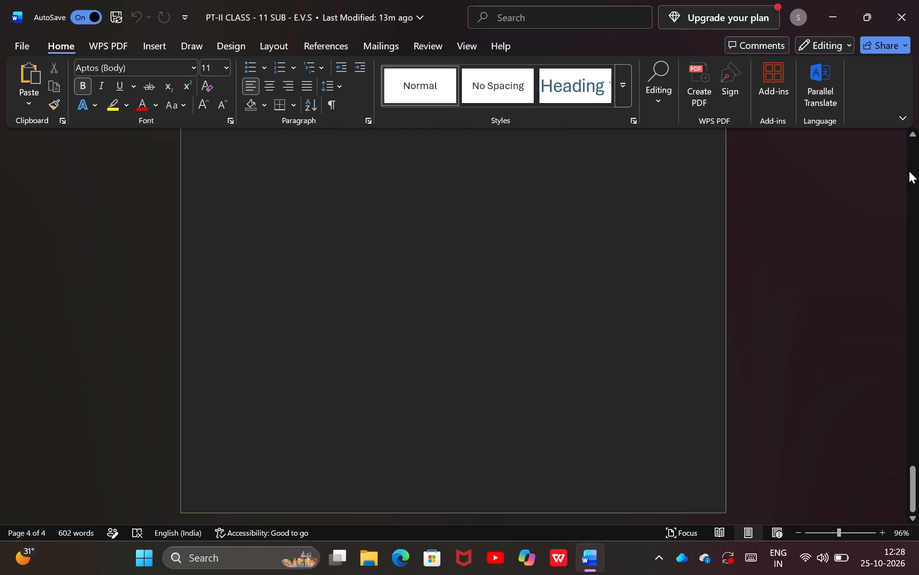
left_click_drag(915, 136, 917, 134)
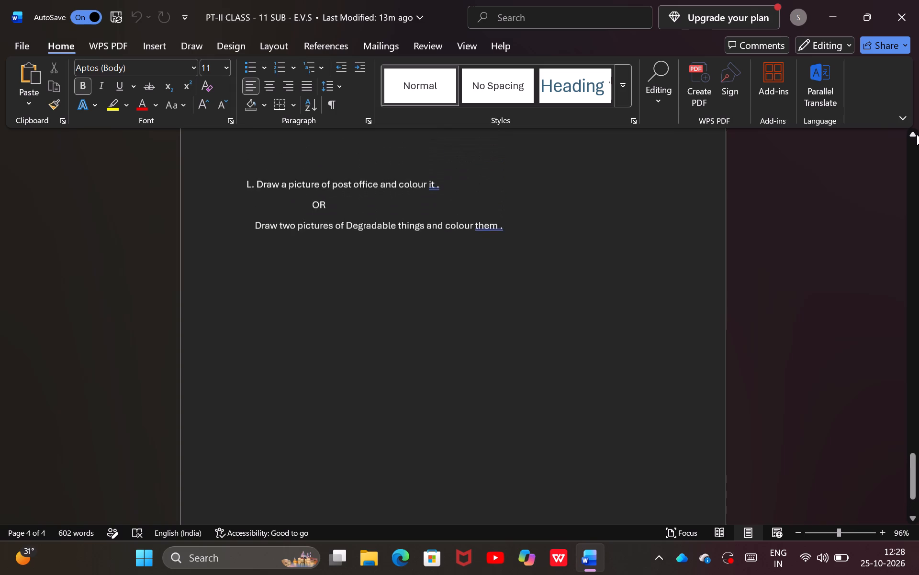
left_click_drag(917, 134, 909, 131)
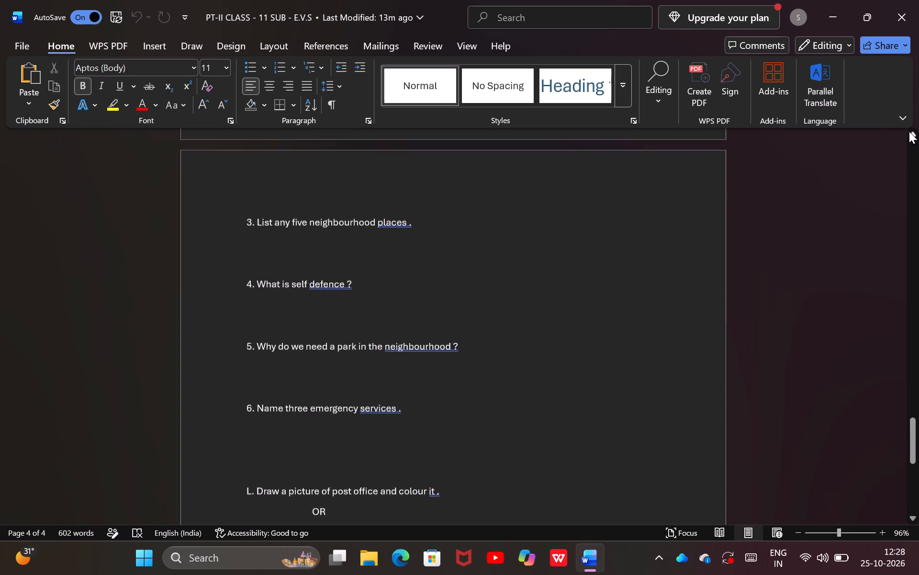
left_click_drag(909, 131, 913, 133)
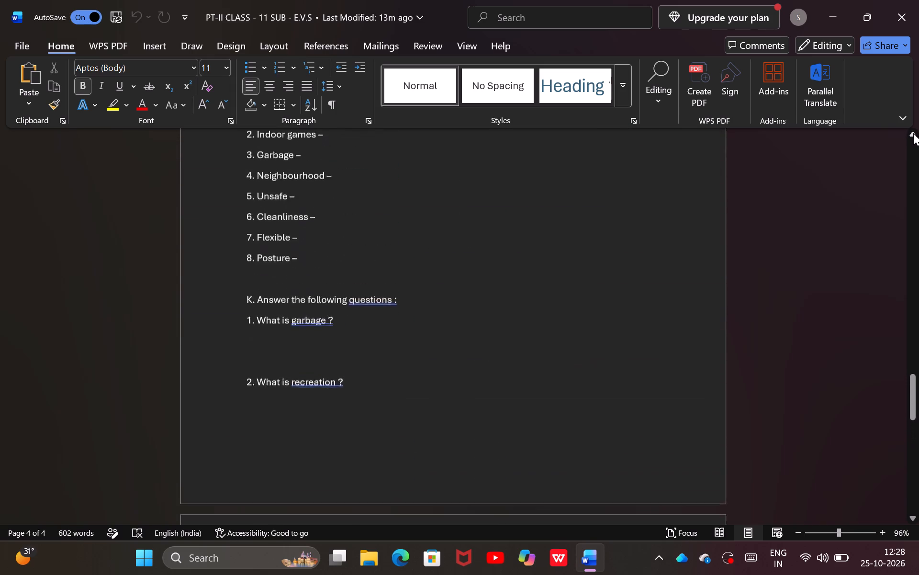
left_click_drag(913, 133, 913, 132)
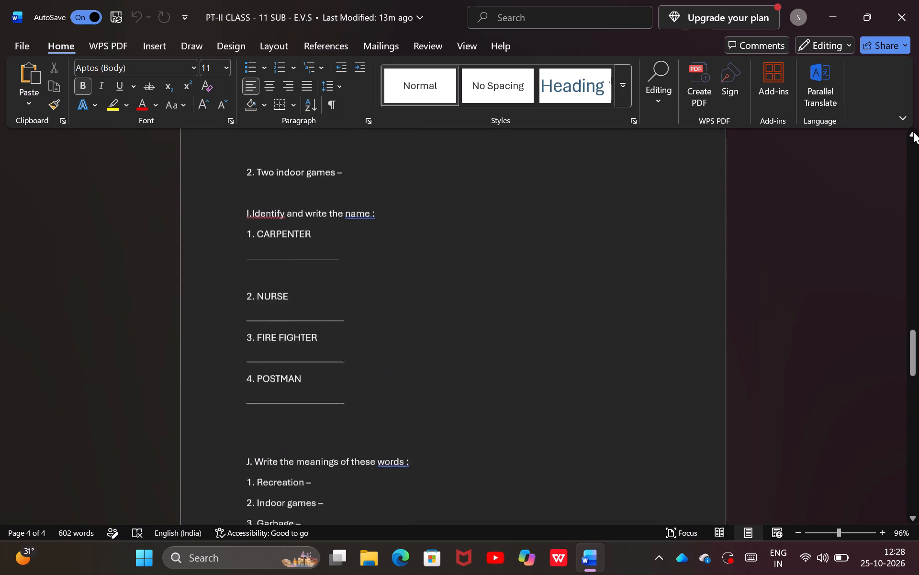
left_click_drag(913, 132, 914, 132)
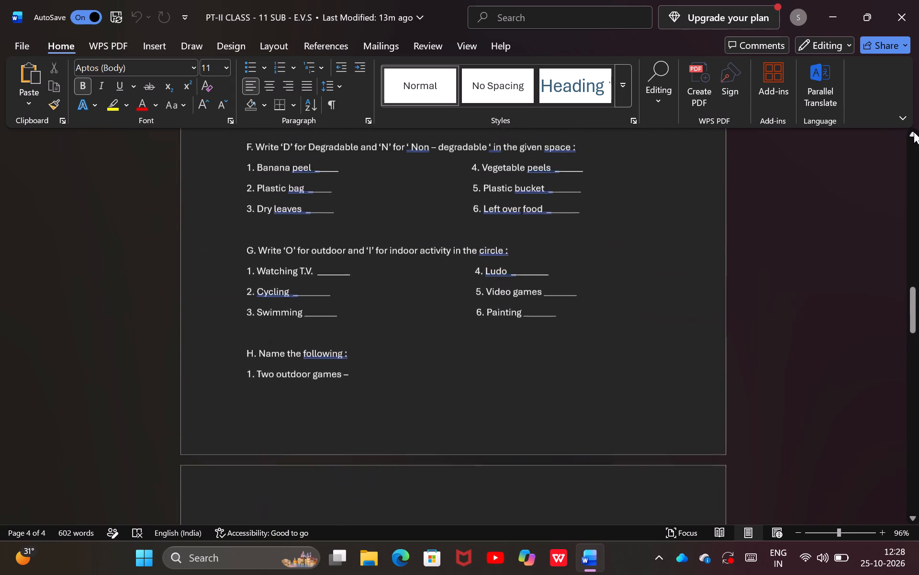
left_click_drag(914, 132, 912, 132)
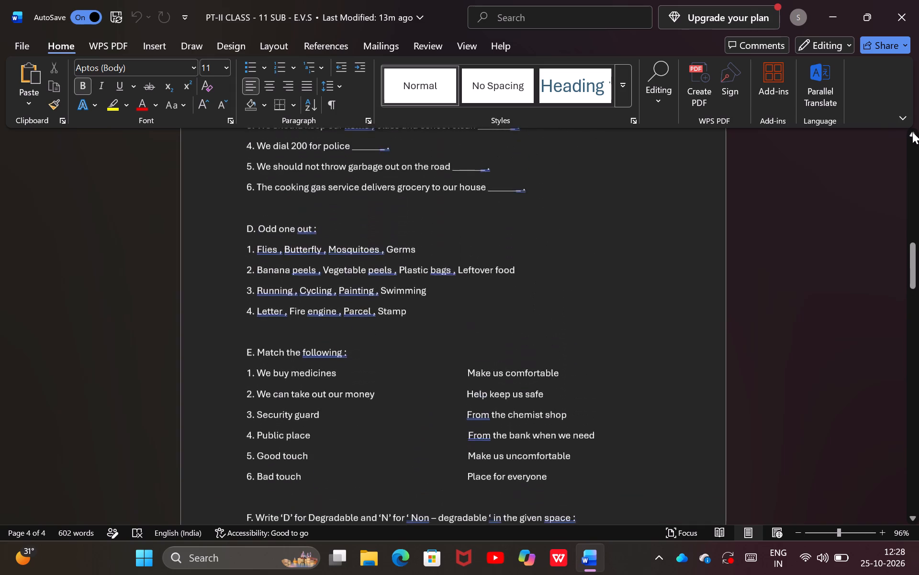
left_click_drag(912, 132, 912, 131)
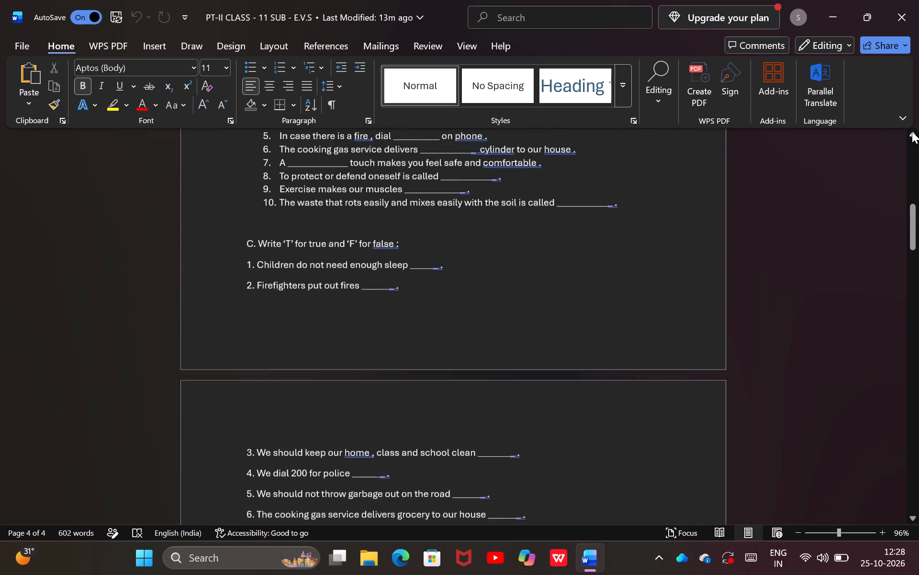
left_click_drag(912, 131, 912, 131)
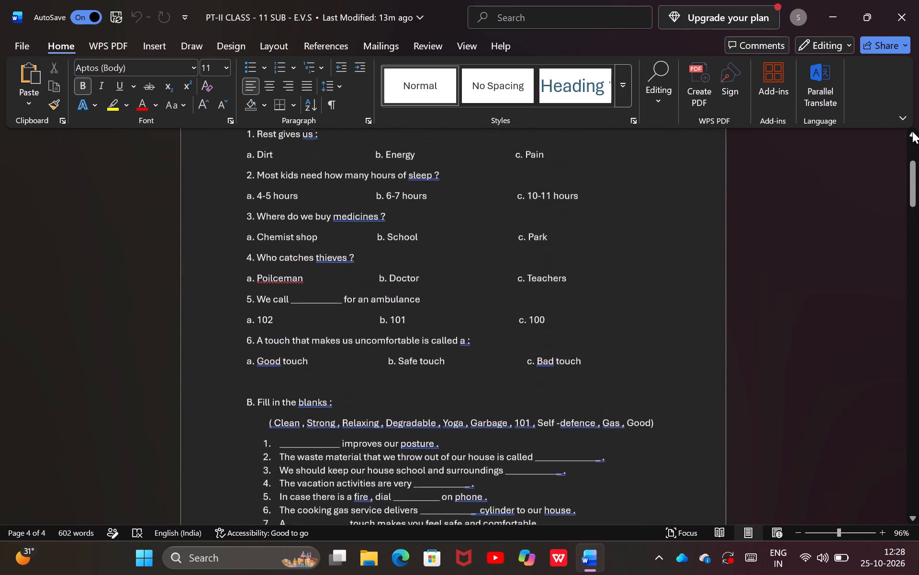
left_click_drag(912, 131, 451, 336)
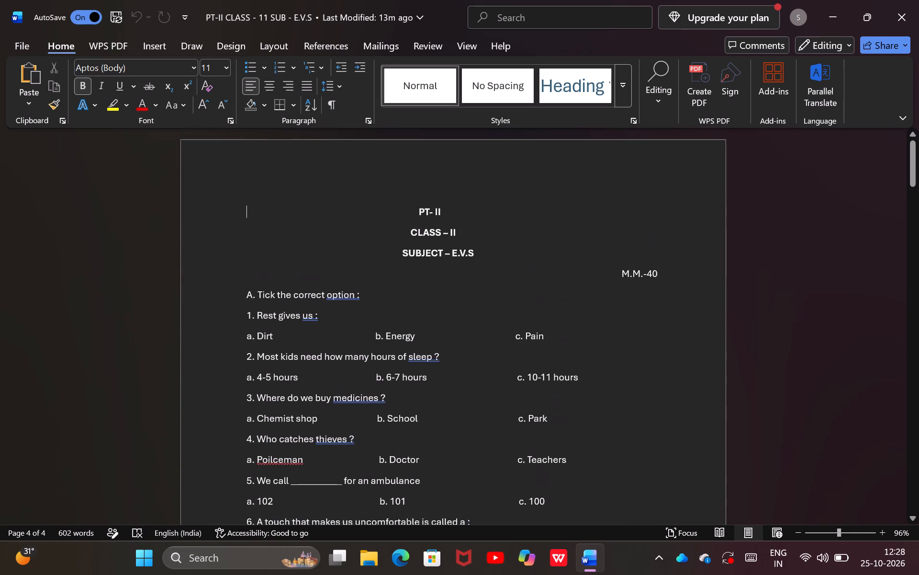
Shorten the blank gap between "a. Dirt" and "b. Energy" in question 1 of section A.
left_click(373, 334)
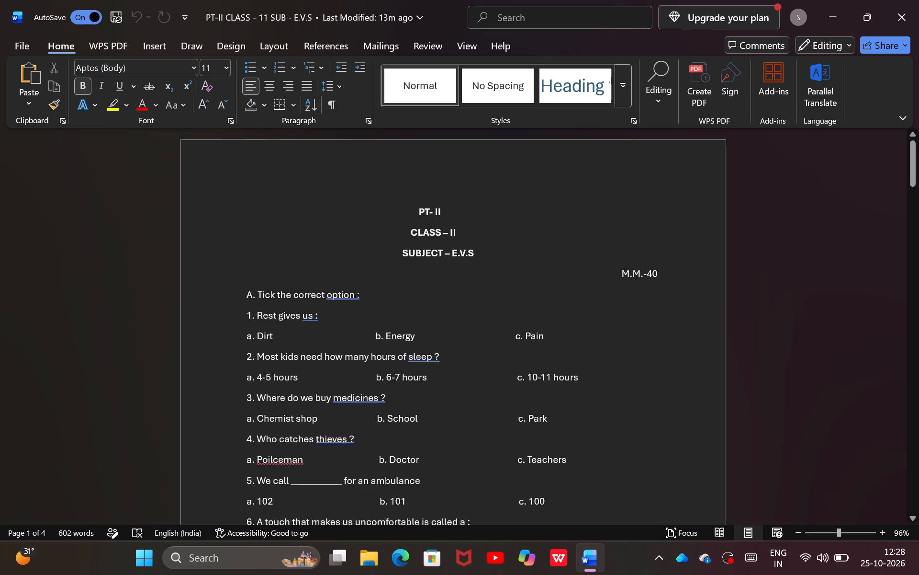
left_click(373, 334)
left_click(373, 334)
key("space")
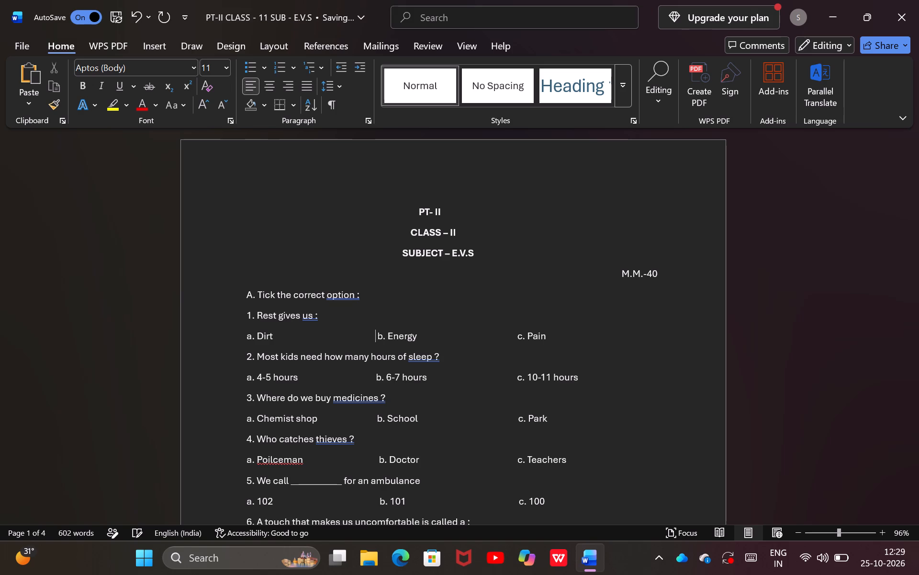
key("BackSpace")
key("BackSpace")
key("BackSpace")
key("BackSpace")
key("BackSpace")
key("BackSpace")
key("BackSpace")
key("BackSpace")
key("BackSpace")
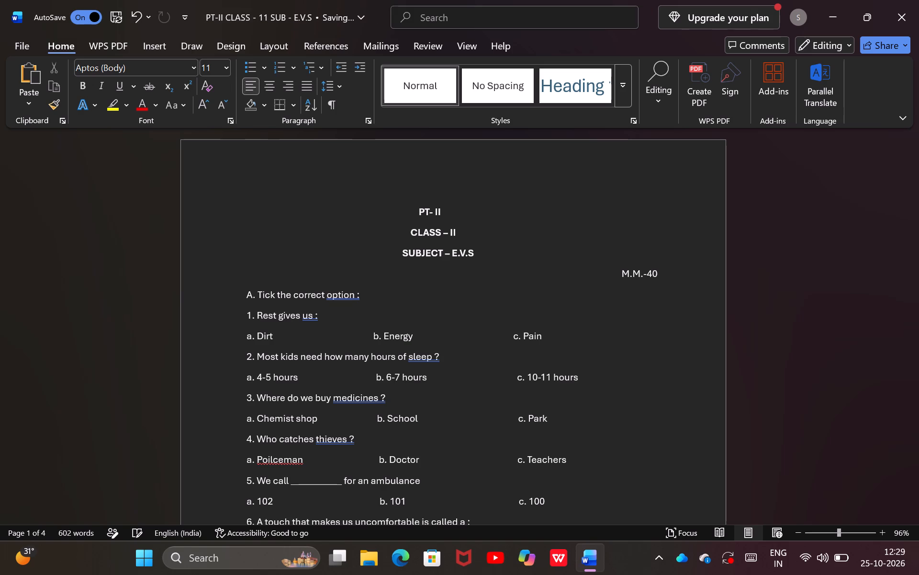
key("BackSpace")
key("BackSpace")
key("BackSpace")
key("BackSpace")
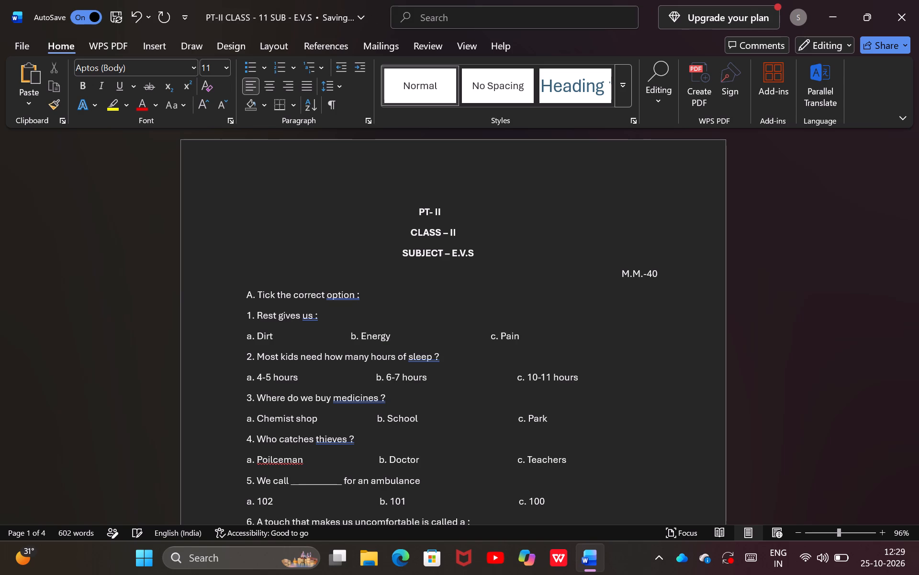
key("BackSpace")
key("BackSpace")
key("BackSpace")
key("BackSpace")
key("BackSpace")
key("BackSpace")
key("BackSpace")
key("BackSpace")
key("BackSpace")
key("BackSpace")
key("BackSpace")
key("BackSpace")
key("BackSpace")
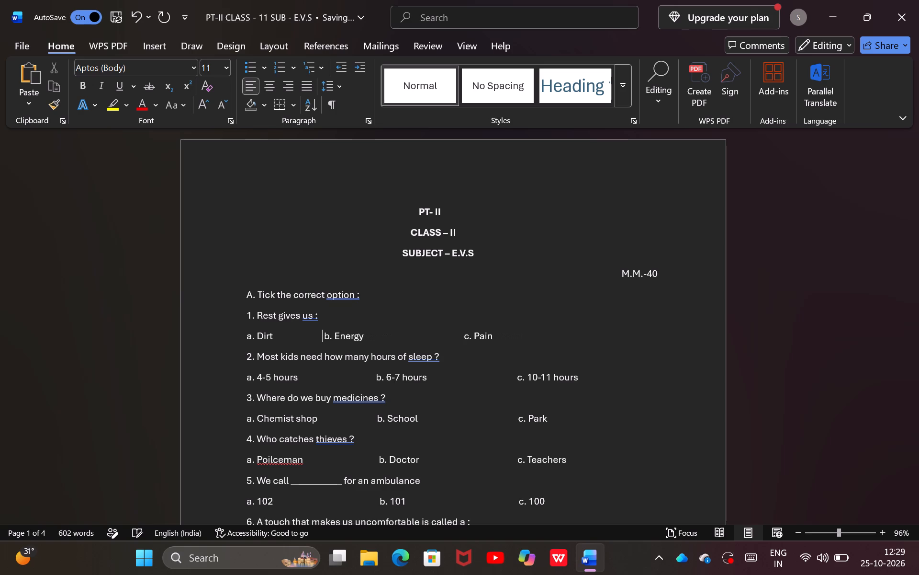
Shorten the blank gap between "b. Energy" and "c. Pain" in question 1 of section A.
left_click(460, 335)
key("BackSpace")
key("BackSpace")
key("BackSpace")
key("BackSpace")
key("BackSpace")
key("BackSpace")
key("BackSpace")
key("BackSpace")
key("BackSpace")
key("BackSpace")
key("BackSpace")
key("BackSpace")
key("BackSpace")
key("BackSpace")
key("BackSpace")
key("BackSpace")
key("BackSpace")
key("BackSpace")
key("BackSpace")
key("BackSpace")
Shorten the blank gap between "a. 4-5 hours" and "b. 6-7 hours" in question 2, bringing option b roughly under "b. Energy".
left_click(370, 376)
key("BackSpace")
key("BackSpace")
key("BackSpace")
key("BackSpace")
key("BackSpace")
key("BackSpace")
key("BackSpace")
key("BackSpace")
key("BackSpace")
key("BackSpace")
key("BackSpace")
key("BackSpace")
key("BackSpace")
key("BackSpace")
key("BackSpace")
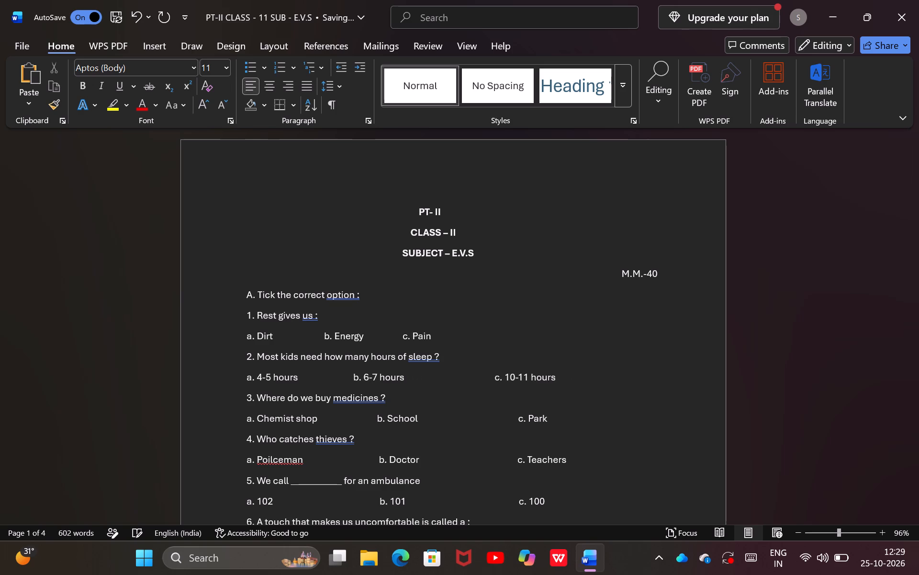
key("BackSpace")
key("BackSpace")
key("BackSpace")
key("BackSpace")
key("BackSpace")
key("BackSpace")
key("BackSpace")
key("BackSpace")
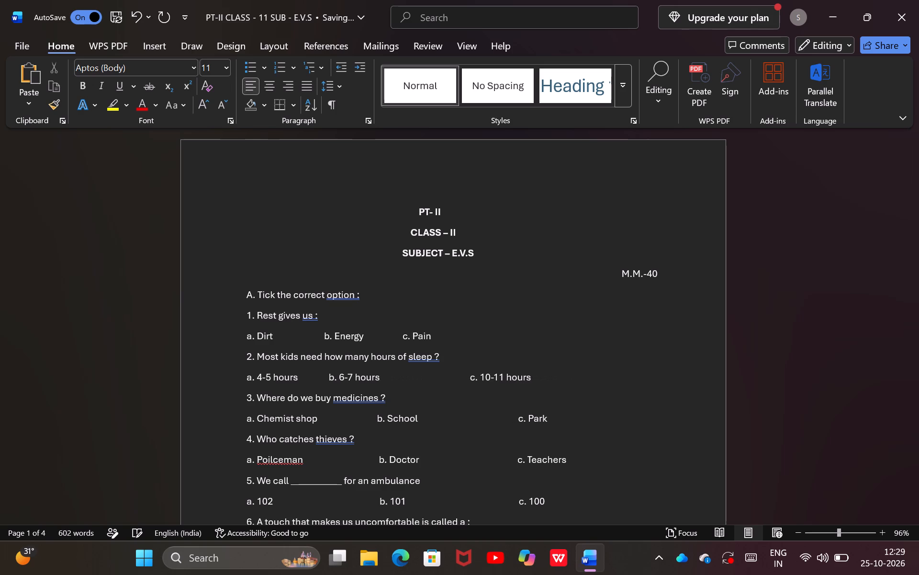
key("BackSpace")
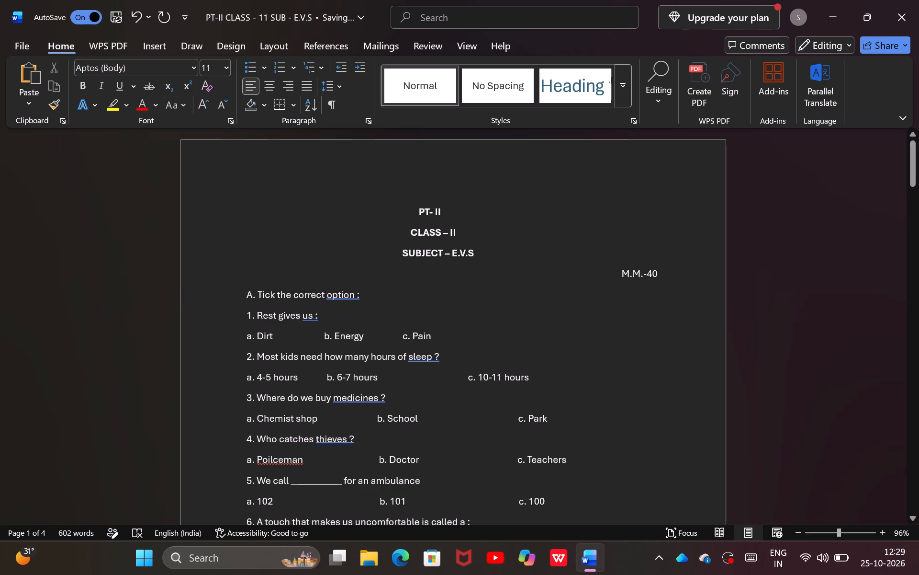
Shorten the blank gap between "b. 6-7 hours" and "c. 10-11 hours" in question 2, bringing option c roughly under "c. Pain".
left_click(460, 379)
key("BackSpace")
key("BackSpace")
key("BackSpace")
key("BackSpace")
key("BackSpace")
key("BackSpace")
key("BackSpace")
key("BackSpace")
key("BackSpace")
key("BackSpace")
key("BackSpace")
key("BackSpace")
key("BackSpace")
key("BackSpace")
key("BackSpace")
key("BackSpace")
key("BackSpace")
key("BackSpace")
key("BackSpace")
key("BackSpace")
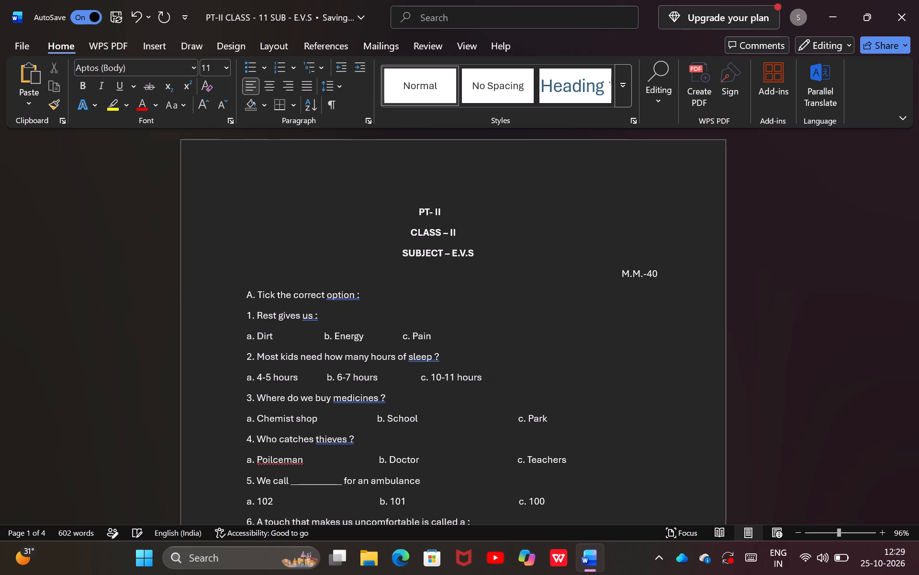
key("BackSpace")
key("BackSpace")
key("BackSpace")
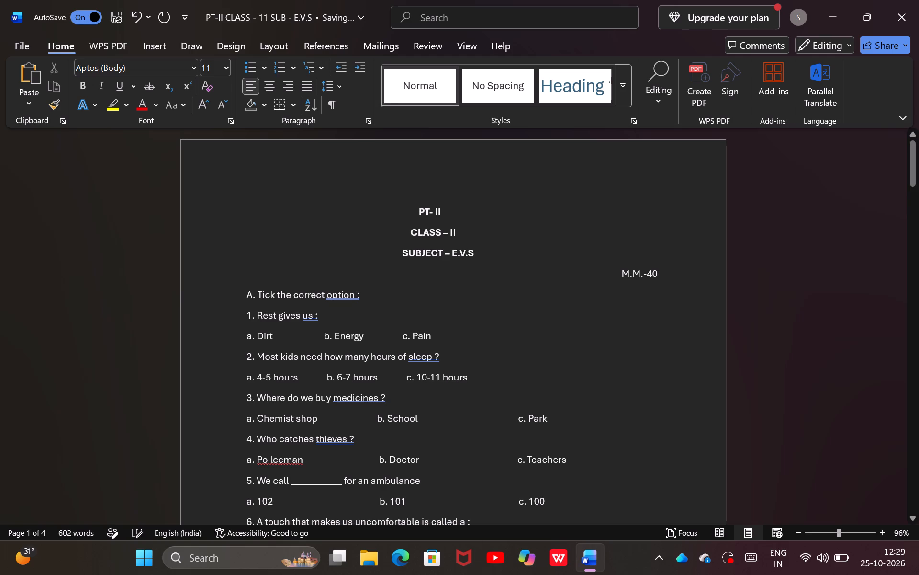
Shorten the blank gap between "a. Chemist shop" and "b. School" in question 3, lining option b up under "b. 6-7 hours".
left_click(372, 417)
key("BackSpace")
key("BackSpace")
key("BackSpace")
key("BackSpace")
key("BackSpace")
key("BackSpace")
key("BackSpace")
key("BackSpace")
key("BackSpace")
key("BackSpace")
key("BackSpace")
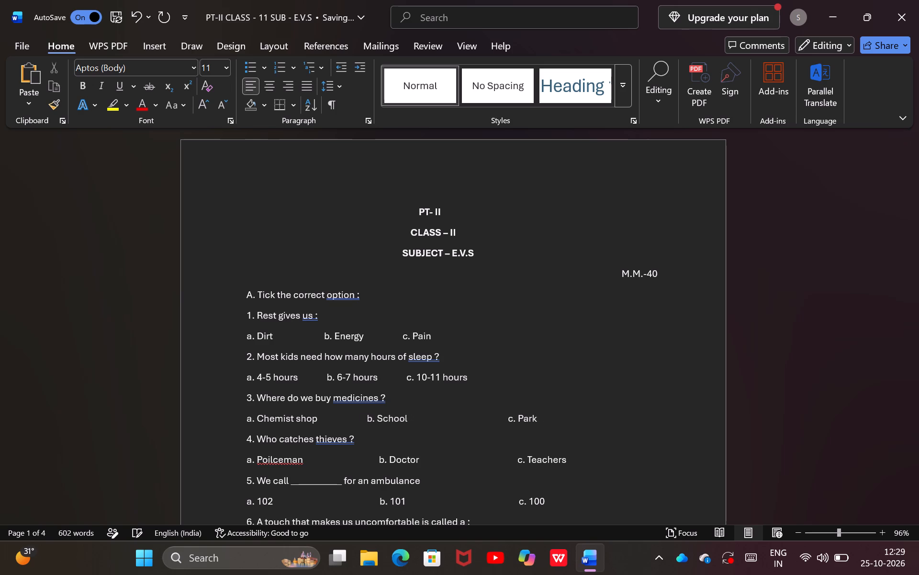
key("BackSpace")
key("BackSpace")
key("BackSpace")
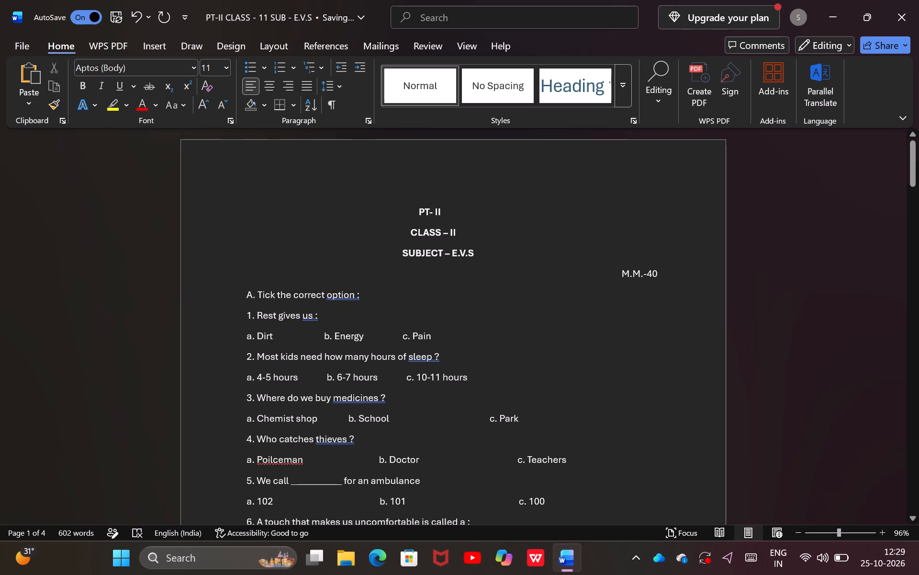
key("BackSpace")
key("BackSpace")
key("BackSpace")
key("BackSpace")
key("BackSpace")
key("BackSpace")
key("BackSpace")
key("BackSpace")
key("BackSpace")
key("BackSpace")
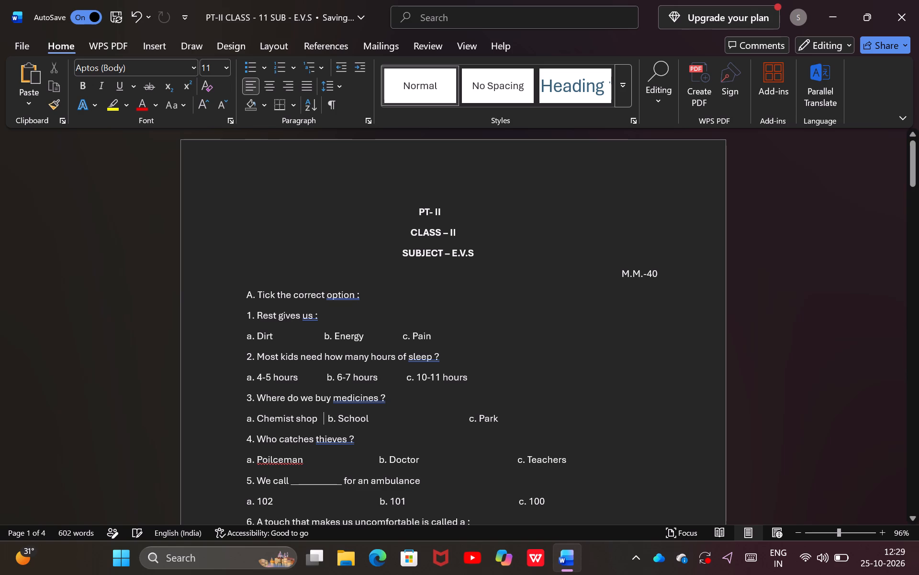
Shorten the blank gap between "b. School" and "c. Park" in question 3, bringing option c roughly under "c. 10-11 hours".
left_click(462, 417)
key("BackSpace")
key("BackSpace")
key("BackSpace")
key("BackSpace")
key("BackSpace")
key("BackSpace")
key("BackSpace")
key("BackSpace")
key("BackSpace")
key("BackSpace")
key("BackSpace")
key("BackSpace")
key("BackSpace")
key("BackSpace")
key("BackSpace")
key("BackSpace")
key("BackSpace")
key("BackSpace")
key("BackSpace")
key("BackSpace")
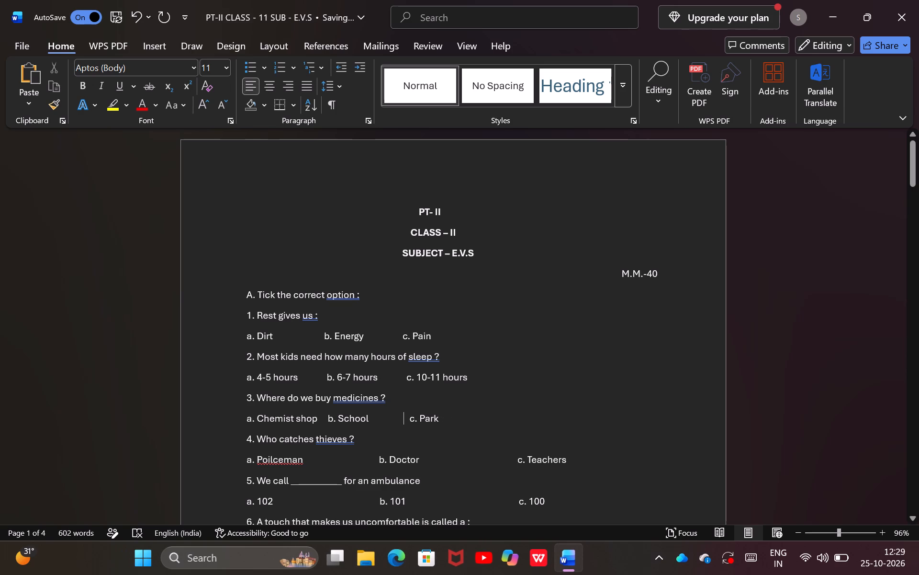
Shorten the blank gap between "a. Poilceman" and "b. Doctor" in question 4 of section A.
left_click(375, 458)
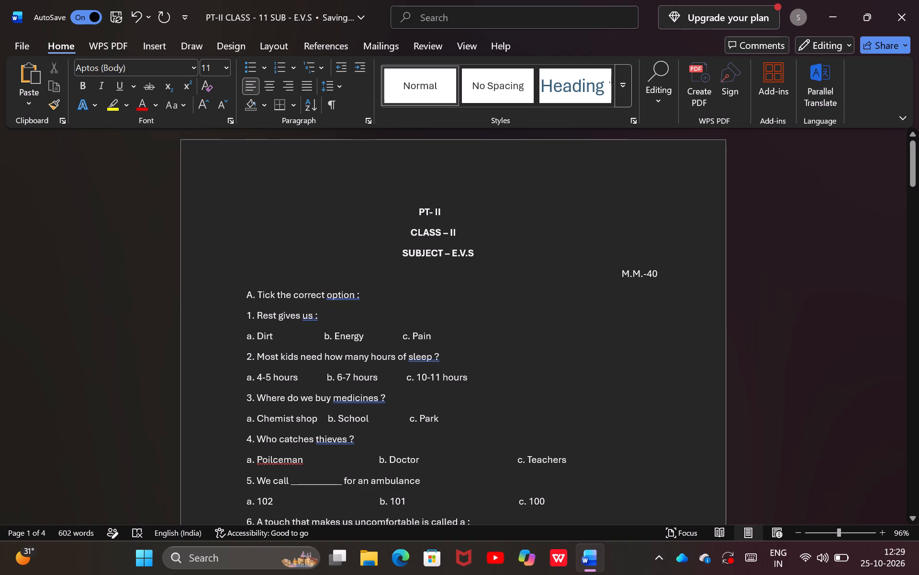
key("BackSpace")
key("BackSpace")
key("BackSpace")
key("BackSpace")
key("BackSpace")
key("BackSpace")
key("BackSpace")
key("BackSpace")
key("BackSpace")
key("BackSpace")
key("BackSpace")
key("BackSpace")
key("BackSpace")
key("BackSpace")
key("BackSpace")
key("BackSpace")
key("BackSpace")
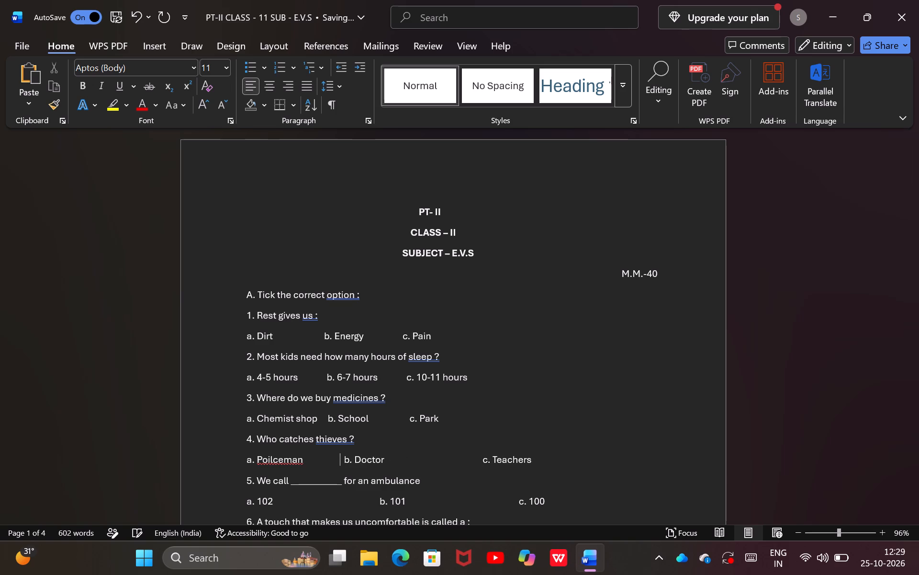
key("BackSpace")
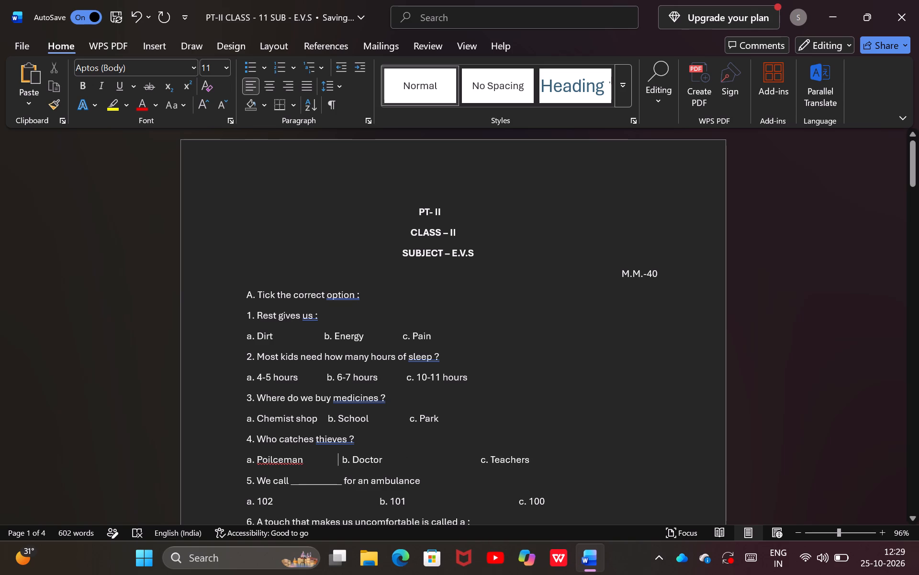
Shorten the blank gap between "b. Doctor" and "c. Teachers" in question 4, bringing option c roughly under "c. Park".
left_click(478, 459)
key("BackSpace")
key("BackSpace")
key("BackSpace")
key("BackSpace")
key("BackSpace")
key("BackSpace")
key("BackSpace")
key("BackSpace")
key("BackSpace")
key("BackSpace")
key("BackSpace")
key("BackSpace")
key("BackSpace")
key("BackSpace")
key("BackSpace")
key("BackSpace")
key("BackSpace")
key("BackSpace")
key("BackSpace")
key("BackSpace")
key("BackSpace")
key("BackSpace")
key("BackSpace")
key("BackSpace")
key("BackSpace")
key("BackSpace")
key("BackSpace")
key("BackSpace")
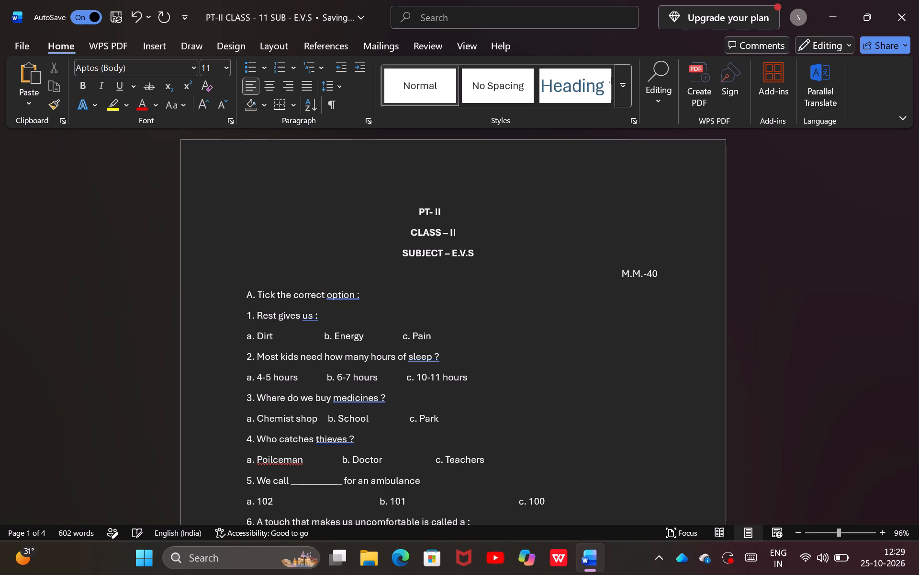
key("BackSpace")
key("BackSpace")
key("BackSpace")
Tighten the gap before "b. Doctor" in question 4 further, lining it up under "b. School".
left_click(340, 456)
key("BackSpace")
key("BackSpace")
key("BackSpace")
key("BackSpace")
key("BackSpace")
key("BackSpace")
key("BackSpace")
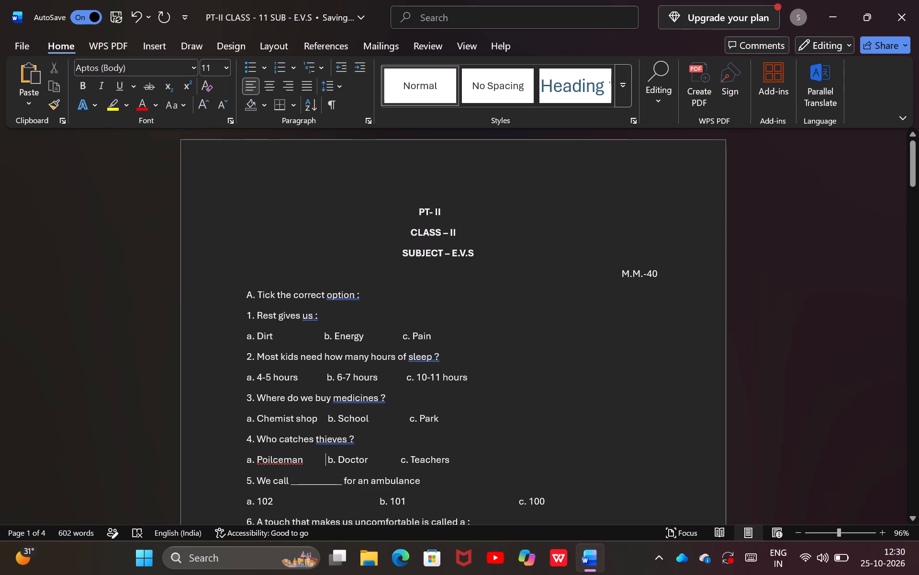
Shorten the blank gap between "a. 102" and "b. 101" in question 5, bringing option b roughly under "b. Doctor".
double_click(910, 516)
left_click(909, 516)
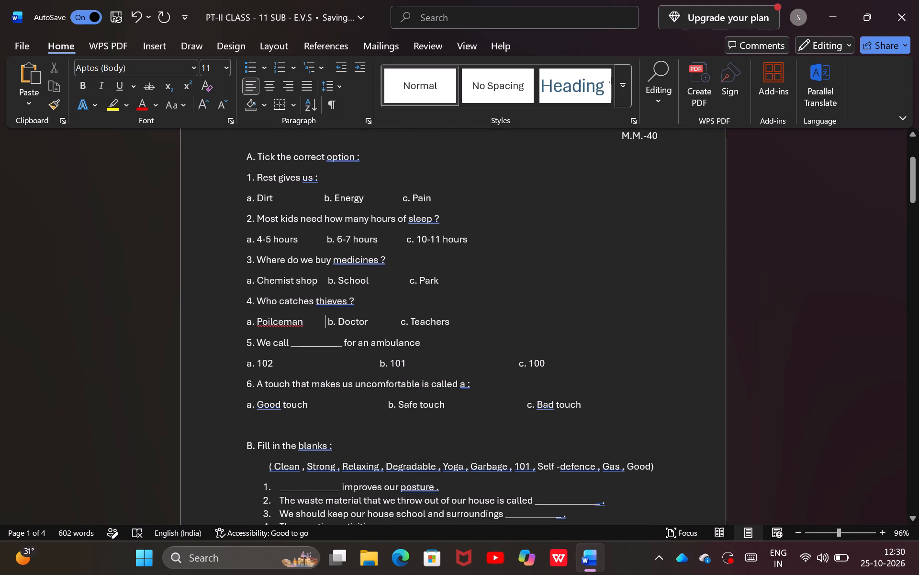
left_click(378, 361)
key("BackSpace")
key("BackSpace")
key("BackSpace")
key("BackSpace")
key("BackSpace")
key("BackSpace")
key("BackSpace")
key("BackSpace")
key("BackSpace")
key("BackSpace")
key("BackSpace")
key("BackSpace")
key("BackSpace")
key("BackSpace")
key("BackSpace")
key("BackSpace")
key("BackSpace")
key("BackSpace")
key("BackSpace")
key("BackSpace")
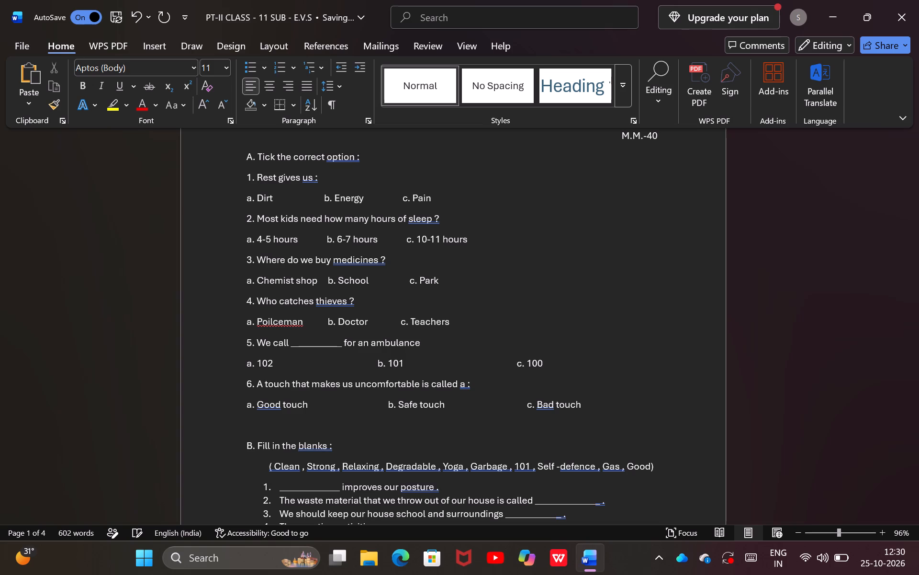
key("BackSpace")
key("BackSpace")
key("BackSpace")
Shorten the blank gap between "b. 101" and "c. 100" in question 5, bringing option c roughly under "c. Teachers".
left_click(468, 361)
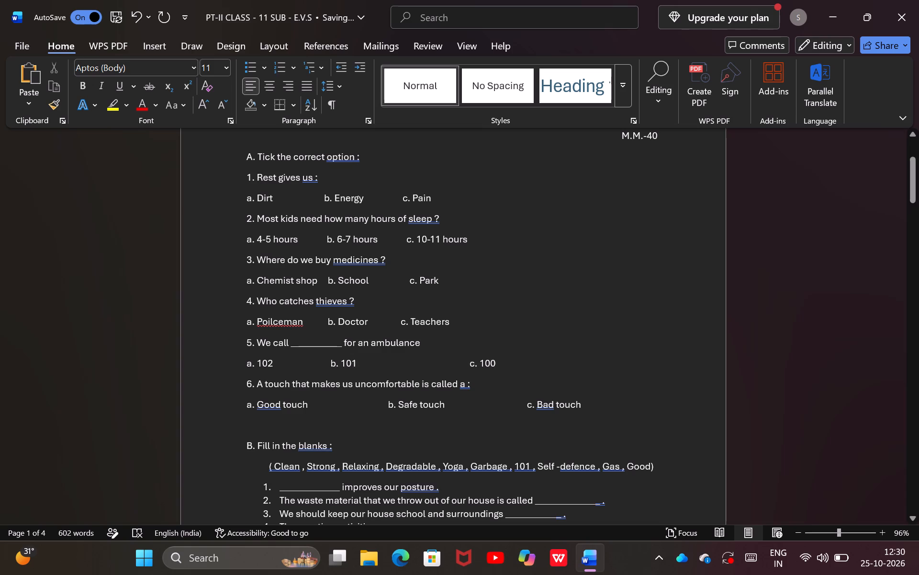
key("BackSpace")
key("BackSpace")
key("BackSpace")
key("BackSpace")
key("BackSpace")
key("BackSpace")
key("BackSpace")
key("BackSpace")
key("BackSpace")
key("BackSpace")
key("BackSpace")
key("BackSpace")
key("BackSpace")
key("BackSpace")
key("BackSpace")
key("BackSpace")
key("BackSpace")
key("BackSpace")
key("BackSpace")
key("BackSpace")
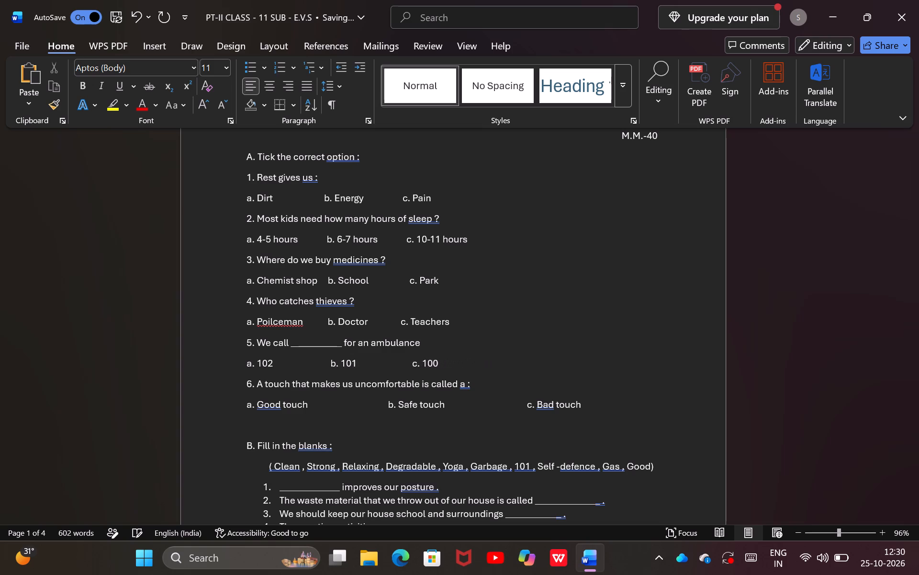
key("BackSpace")
key("BackSpace")
key("BackSpace")
key("BackSpace")
Shorten the blank gap between "a. Good touch" and "b. Safe touch" in question 6, lining option b up under "b. 101".
left_click(387, 402)
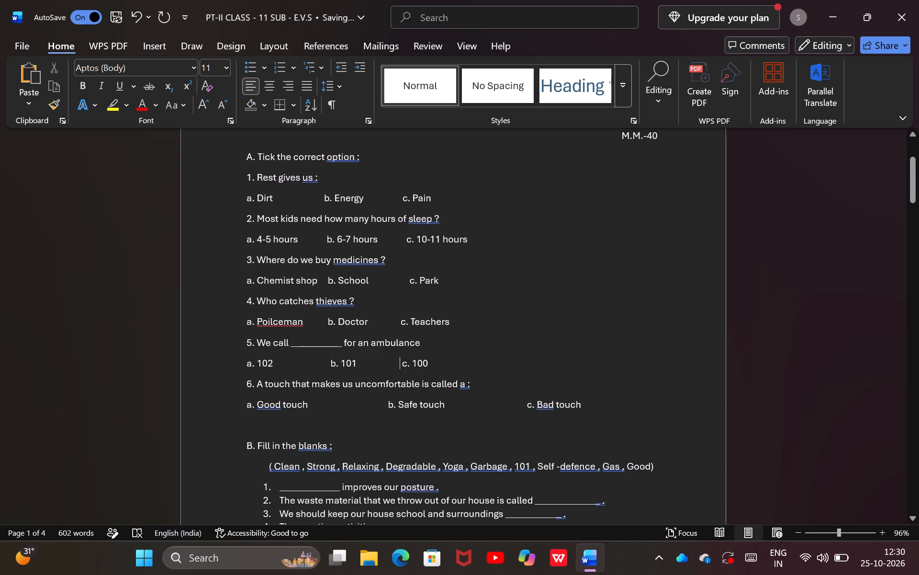
key("BackSpace")
key("BackSpace")
key("BackSpace")
key("BackSpace")
key("BackSpace")
key("BackSpace")
key("BackSpace")
key("BackSpace")
key("BackSpace")
key("BackSpace")
key("BackSpace")
key("BackSpace")
key("BackSpace")
key("BackSpace")
key("BackSpace")
key("BackSpace")
key("BackSpace")
key("BackSpace")
key("BackSpace")
key("BackSpace")
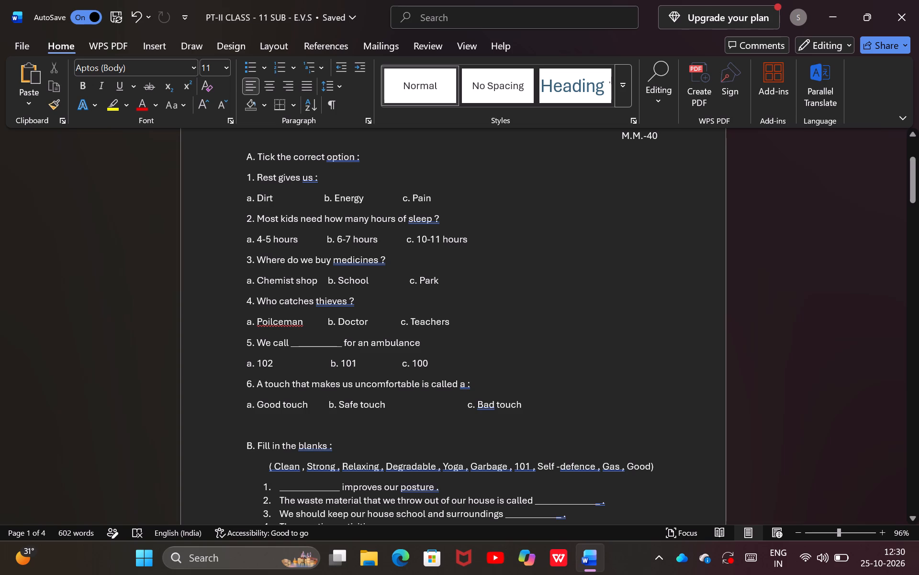
Shorten the blank gap between "b. Safe touch" and "c. Bad touch" in question 6, bringing option c roughly under "c. 100".
left_click(469, 402)
key("BackSpace")
key("BackSpace")
key("BackSpace")
key("BackSpace")
key("BackSpace")
key("BackSpace")
key("BackSpace")
key("BackSpace")
key("BackSpace")
key("BackSpace")
key("BackSpace")
key("BackSpace")
key("BackSpace")
key("BackSpace")
key("BackSpace")
key("BackSpace")
key("BackSpace")
key("BackSpace")
key("BackSpace")
key("BackSpace")
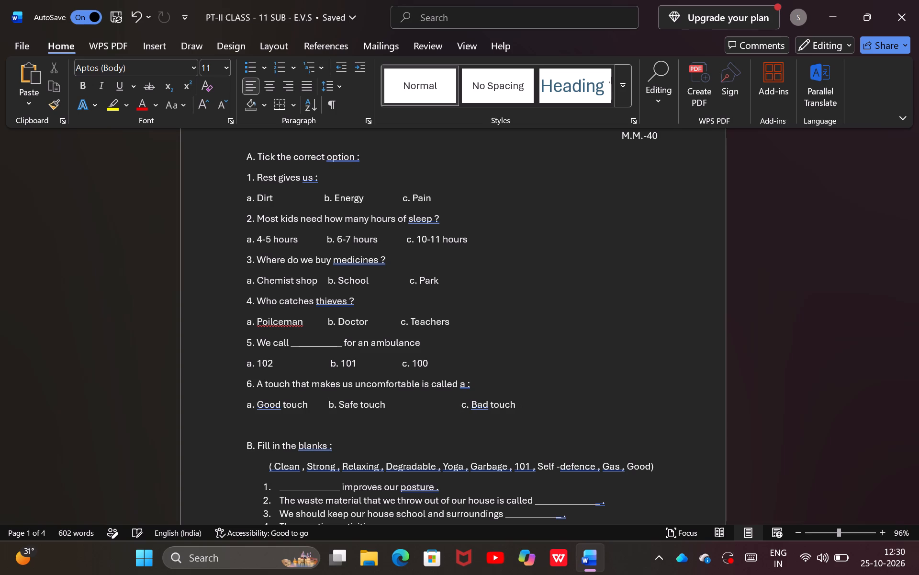
key("BackSpace")
key("BackSpace")
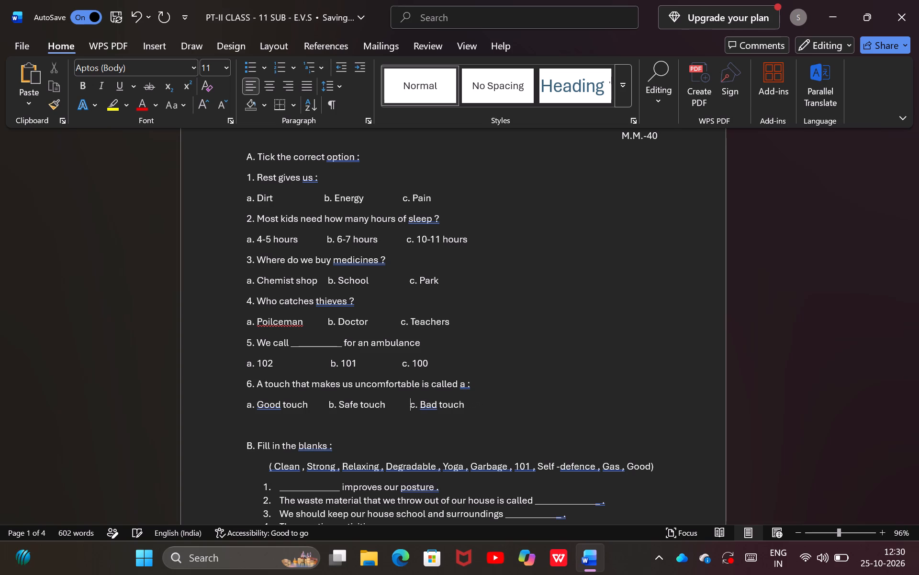
key("BackSpace")
key("BackSpace")
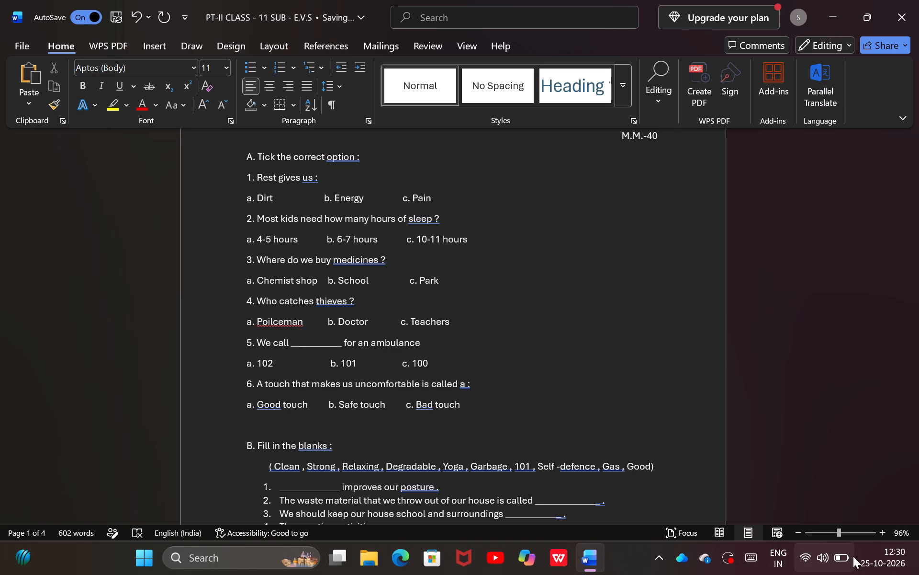
Save the question paper.
key("ctrl+s")
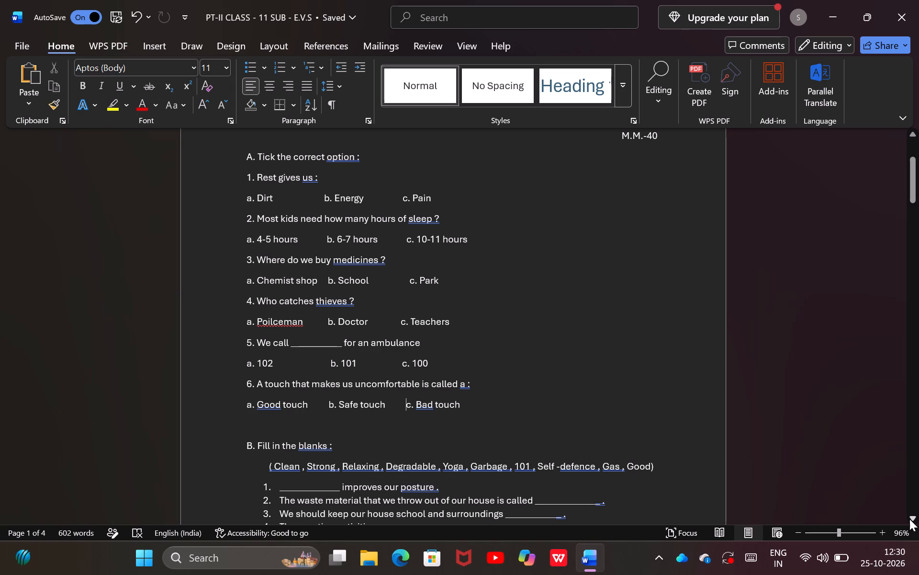
Remove the leading blank space before section B's bracketed word list, keeping the list on its own line below "Fill in the blanks".
left_click_drag(909, 517, 486, 364)
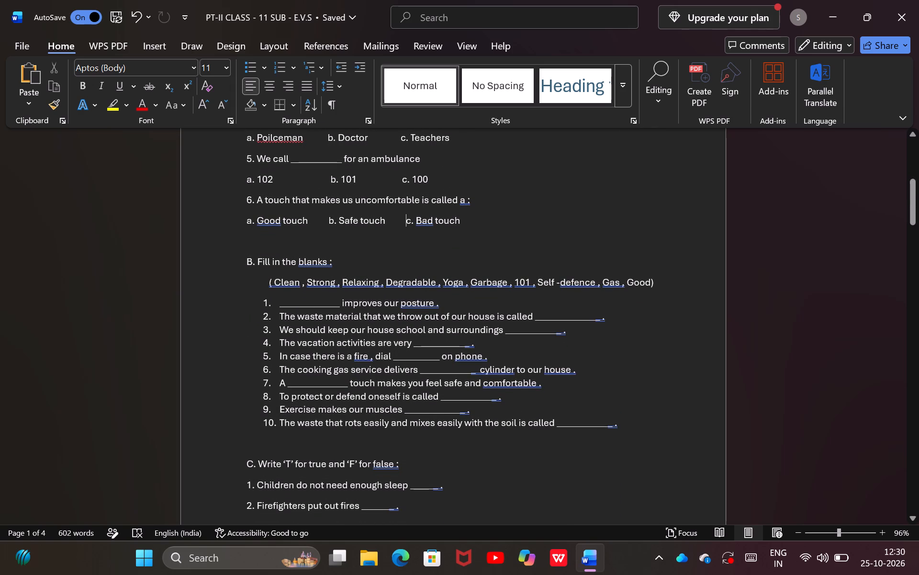
left_click(265, 283)
key("BackSpace")
key("BackSpace")
key("BackSpace")
key("BackSpace")
key("BackSpace")
key("BackSpace")
key("BackSpace")
key("BackSpace")
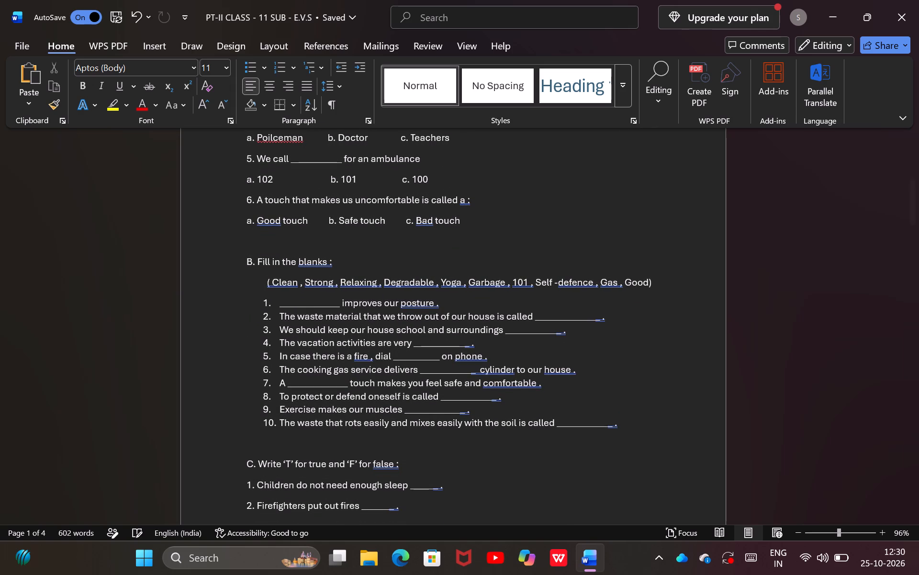
key("BackSpace")
key("BackSpace")
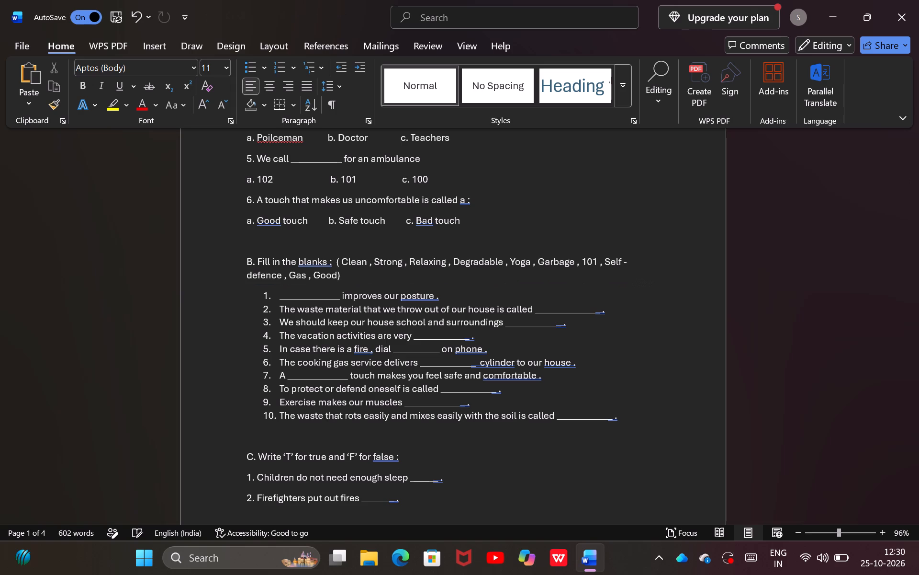
key("space")
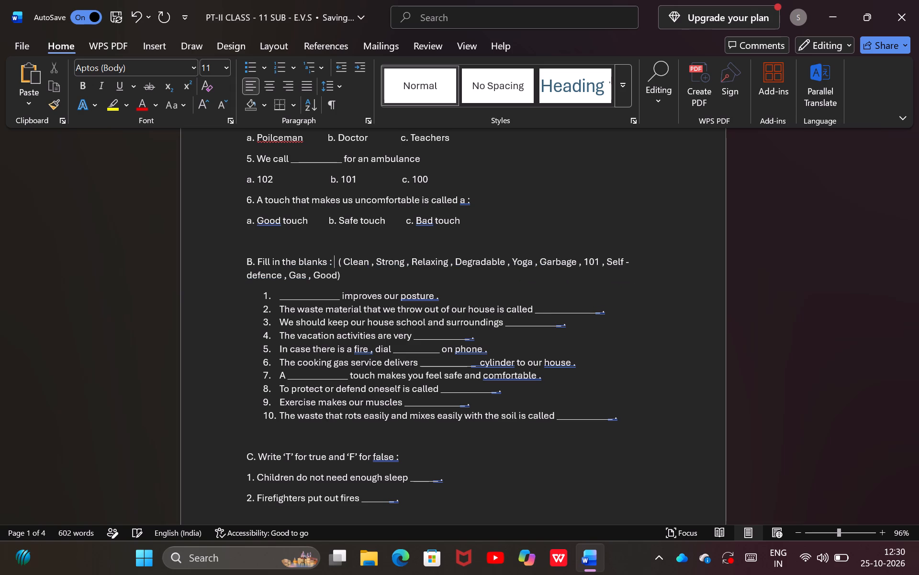
key("space")
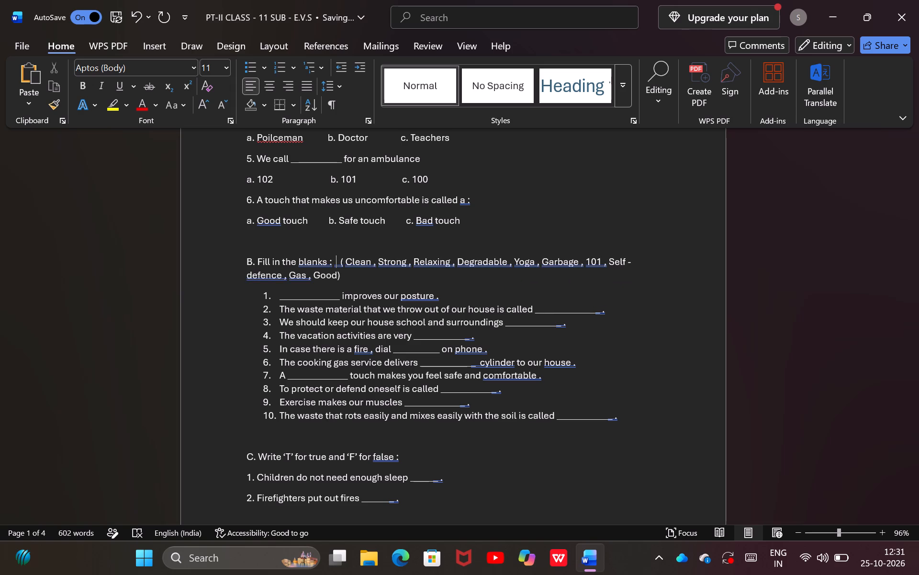
key("Return")
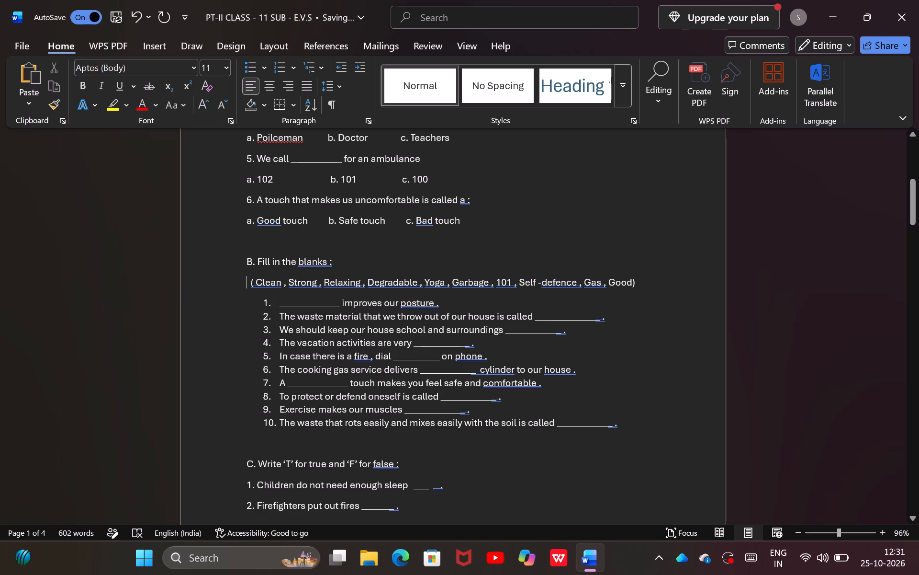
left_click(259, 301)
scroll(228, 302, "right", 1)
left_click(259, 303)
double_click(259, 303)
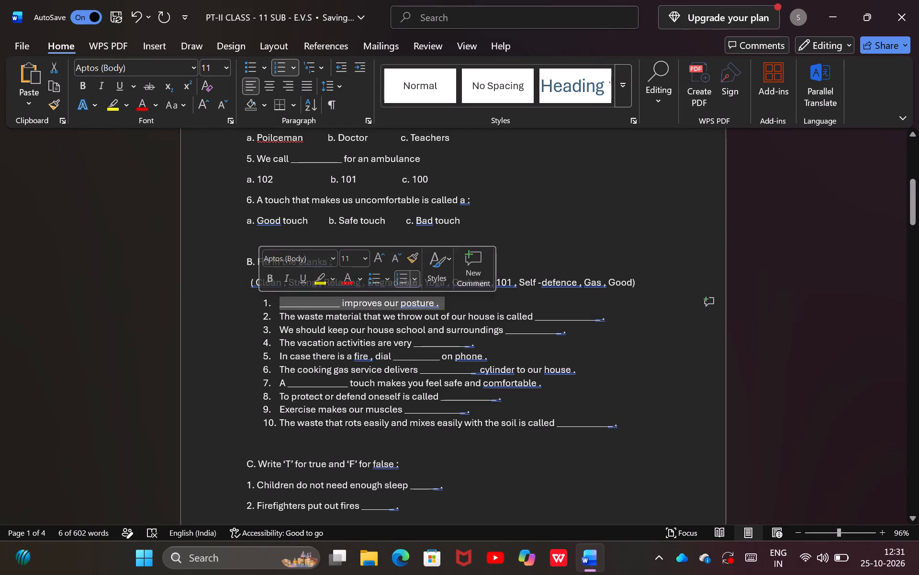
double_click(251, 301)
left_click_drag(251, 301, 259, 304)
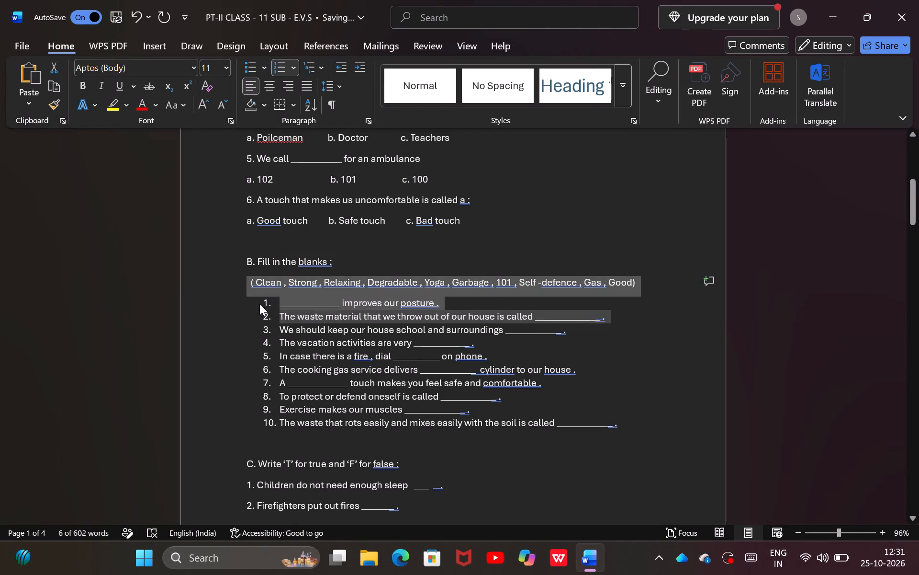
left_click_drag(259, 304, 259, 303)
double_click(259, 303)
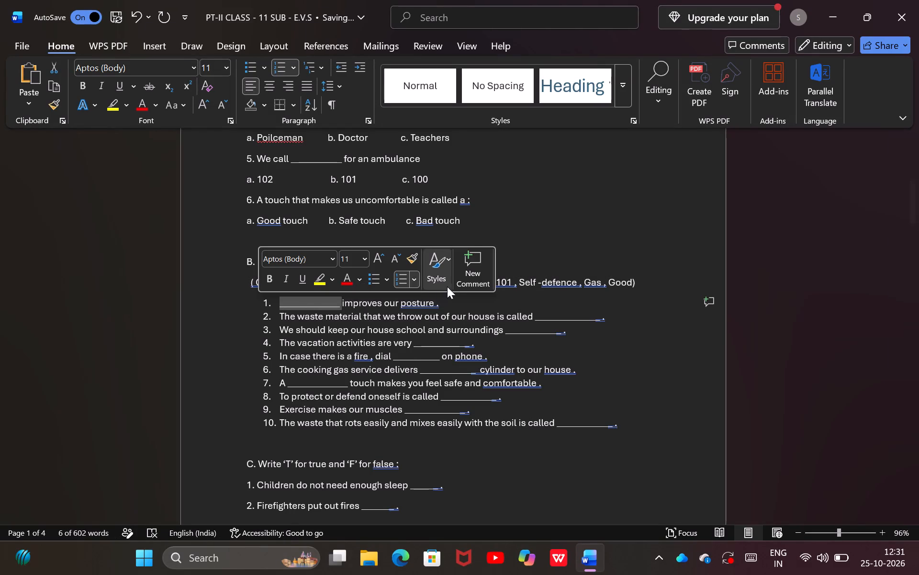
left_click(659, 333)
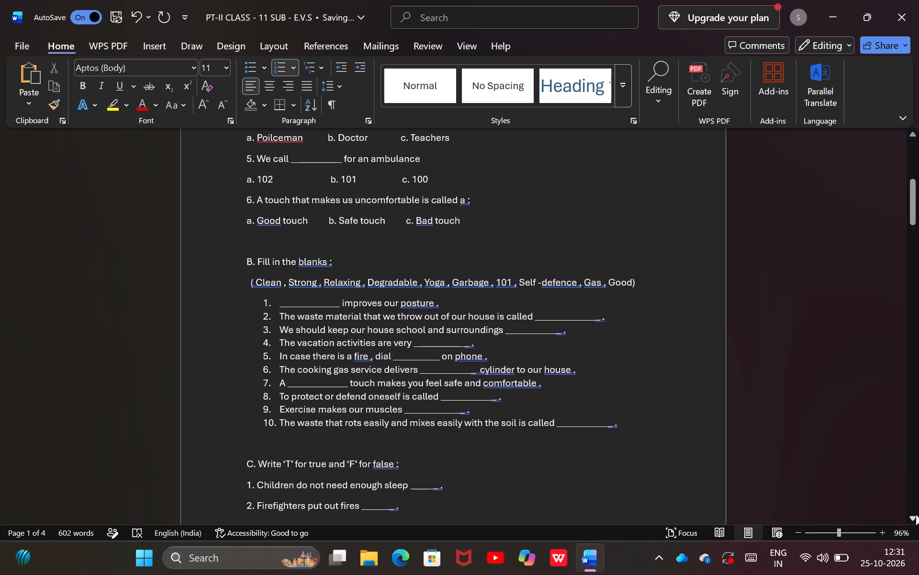
Shorten the blank gap between "We buy medicines" and "Make us comfortable" in row 1 of section E's matching exercise.
left_click(913, 516)
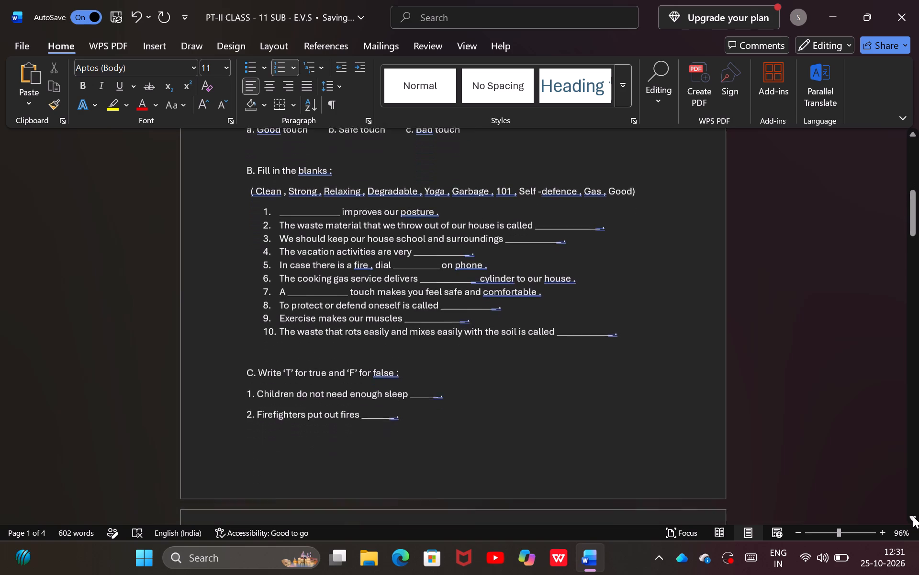
left_click(913, 516)
left_click_drag(913, 516, 912, 513)
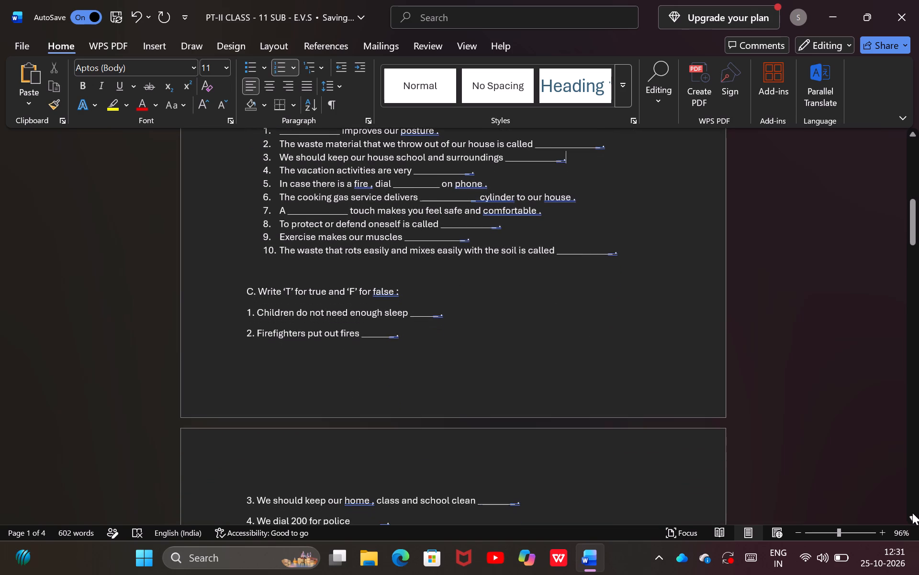
left_click_drag(912, 513, 908, 512)
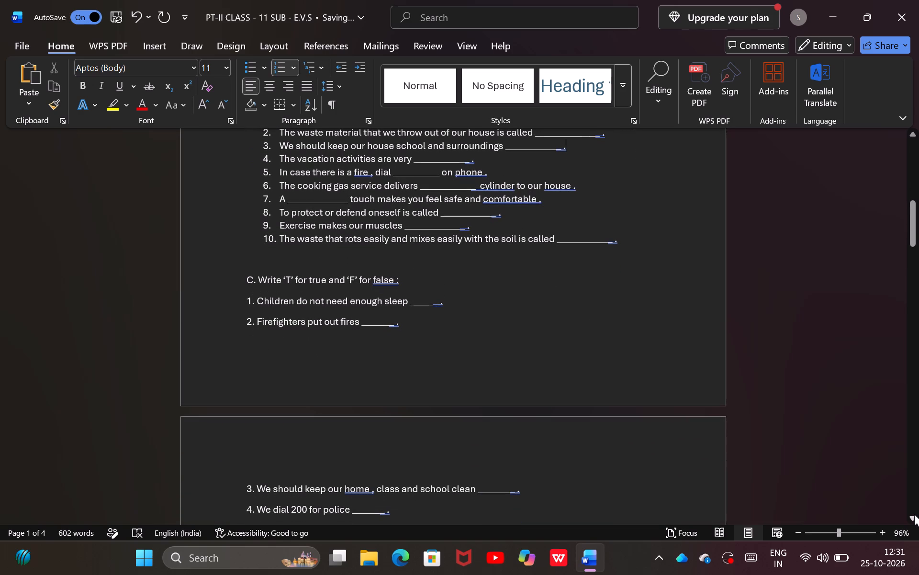
left_click(910, 517)
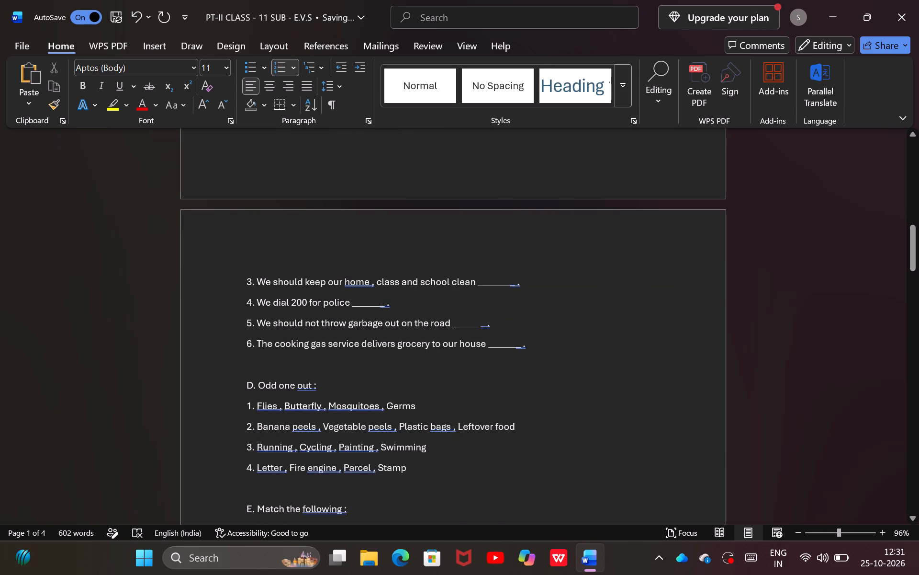
double_click(913, 518)
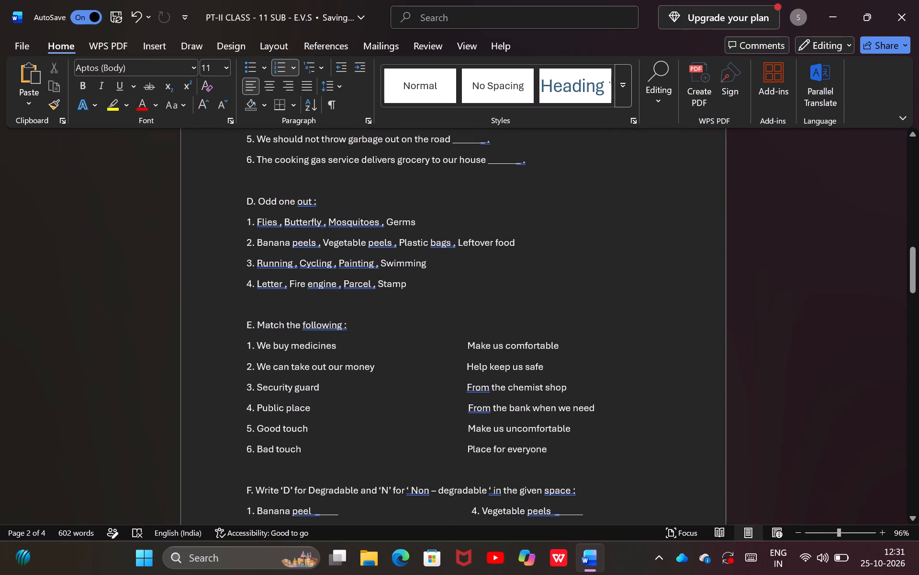
left_click(467, 347)
key("BackSpace")
key("BackSpace")
key("BackSpace")
key("BackSpace")
key("BackSpace")
key("BackSpace")
key("BackSpace")
key("BackSpace")
key("BackSpace")
key("BackSpace")
key("BackSpace")
key("BackSpace")
key("BackSpace")
key("BackSpace")
key("BackSpace")
key("BackSpace")
key("BackSpace")
key("BackSpace")
key("BackSpace")
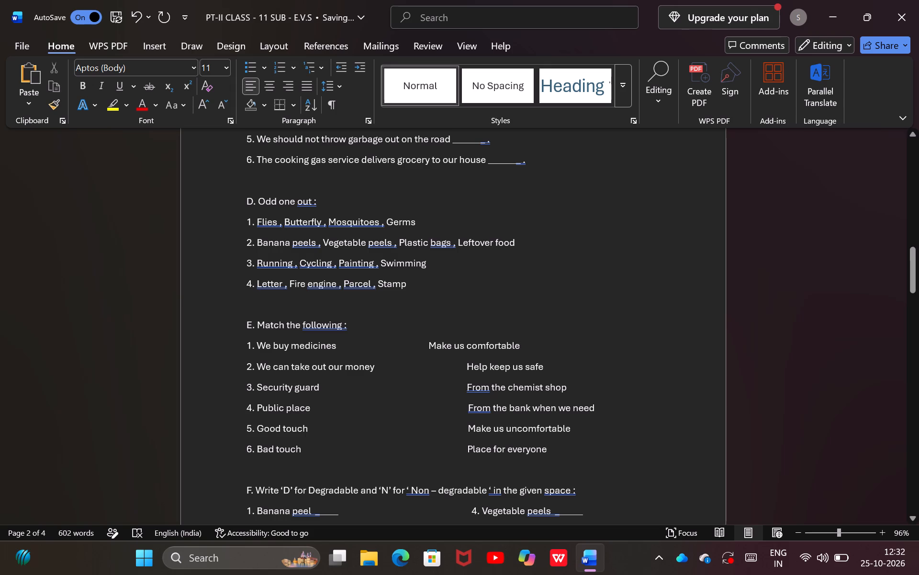
Shorten the blank gap between "We can take out our money" and "Help keep us safe" in section E, aligning it roughly under "Make us comfortable".
left_click(464, 362)
key("BackSpace")
key("BackSpace")
key("BackSpace")
key("BackSpace")
key("BackSpace")
key("BackSpace")
key("BackSpace")
key("BackSpace")
key("BackSpace")
key("BackSpace")
key("BackSpace")
key("BackSpace")
key("BackSpace")
key("BackSpace")
key("BackSpace")
key("BackSpace")
key("BackSpace")
key("BackSpace")
key("BackSpace")
key("BackSpace")
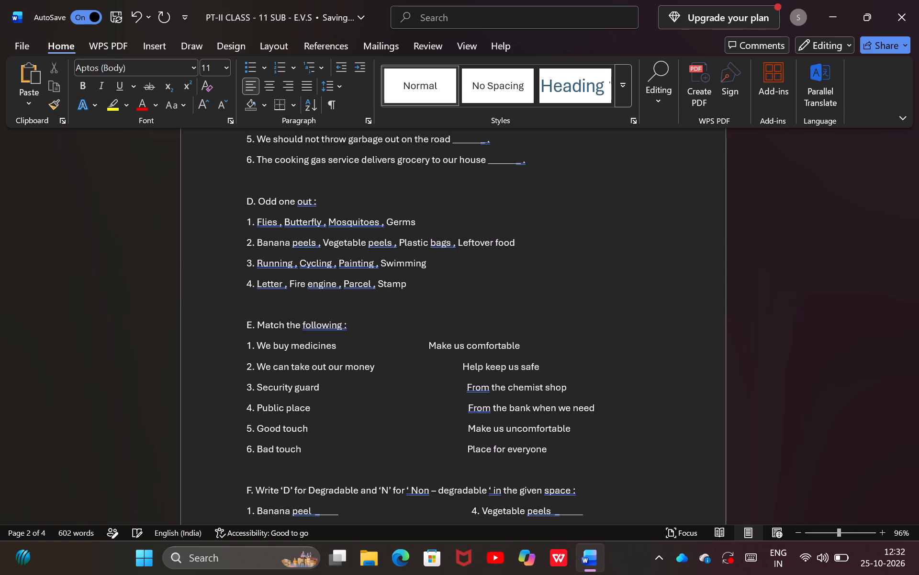
key("space")
key("space")
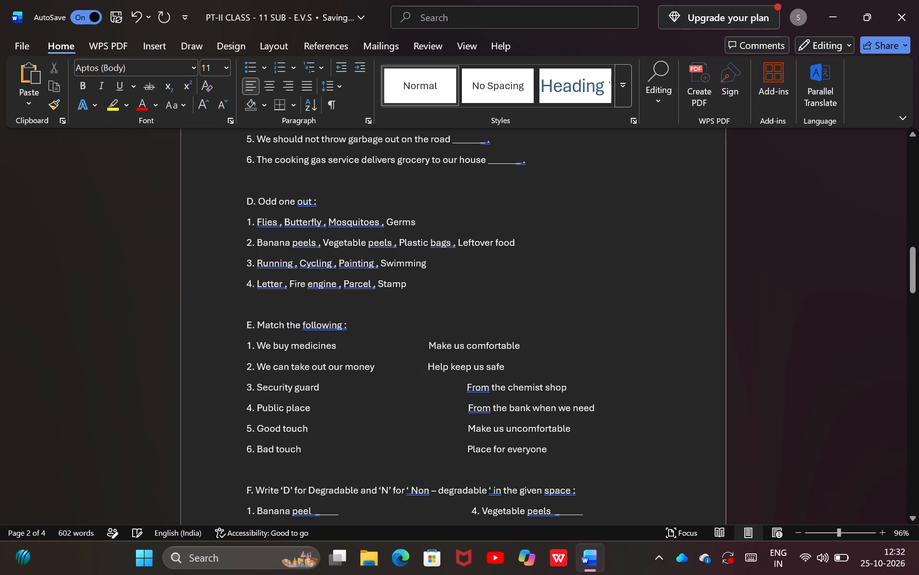
Shorten the blank gap between "Security guard" and "From the chemist shop" in row 3, aligning it roughly under "Help keep us safe".
left_click(466, 384)
key("BackSpace")
key("BackSpace")
key("BackSpace")
key("BackSpace")
key("BackSpace")
key("BackSpace")
key("BackSpace")
key("BackSpace")
key("BackSpace")
key("BackSpace")
key("BackSpace")
key("BackSpace")
key("BackSpace")
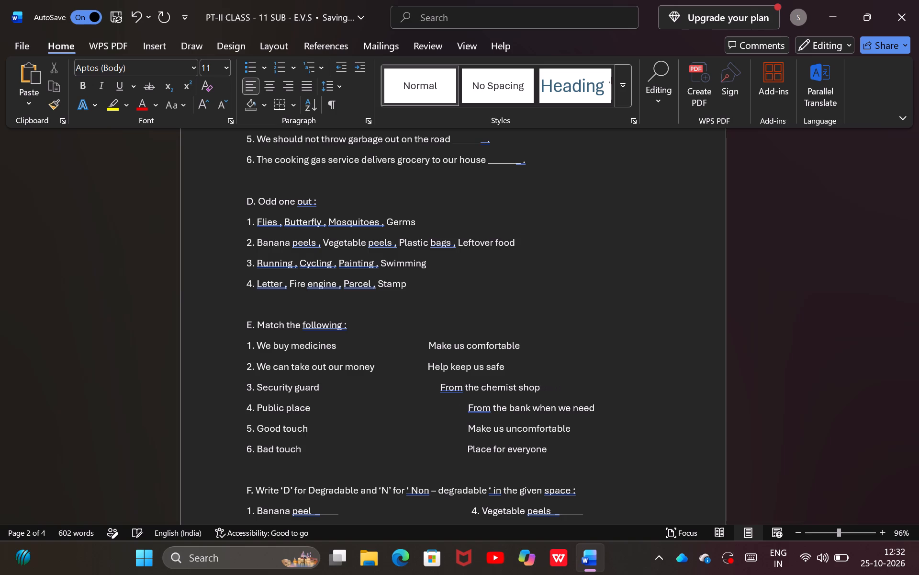
key("BackSpace")
key("BackSpace")
key("BackSpace")
key("BackSpace")
key("BackSpace")
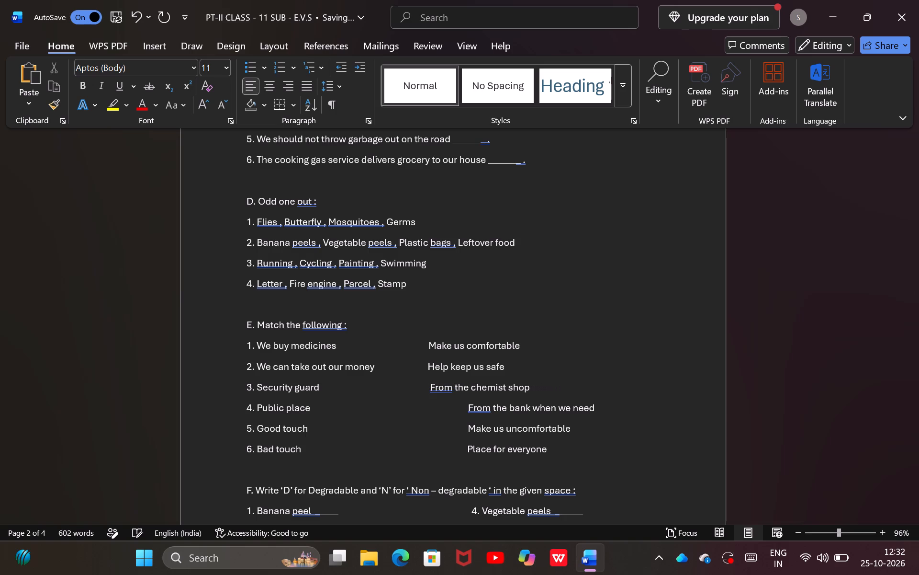
Shorten the blank gap between "Public place" and "From the bank when we need" in row 4, aligning it roughly with the answers above.
left_click(464, 406)
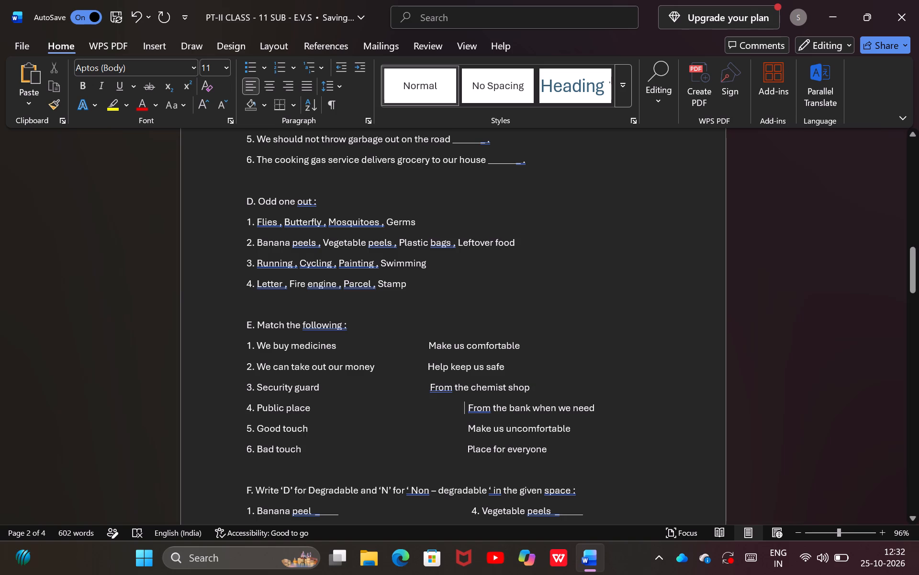
key("BackSpace")
key("BackSpace")
key("BackSpace")
key("BackSpace")
key("BackSpace")
key("BackSpace")
key("BackSpace")
key("BackSpace")
key("BackSpace")
key("BackSpace")
key("BackSpace")
key("BackSpace")
key("BackSpace")
key("BackSpace")
key("BackSpace")
key("BackSpace")
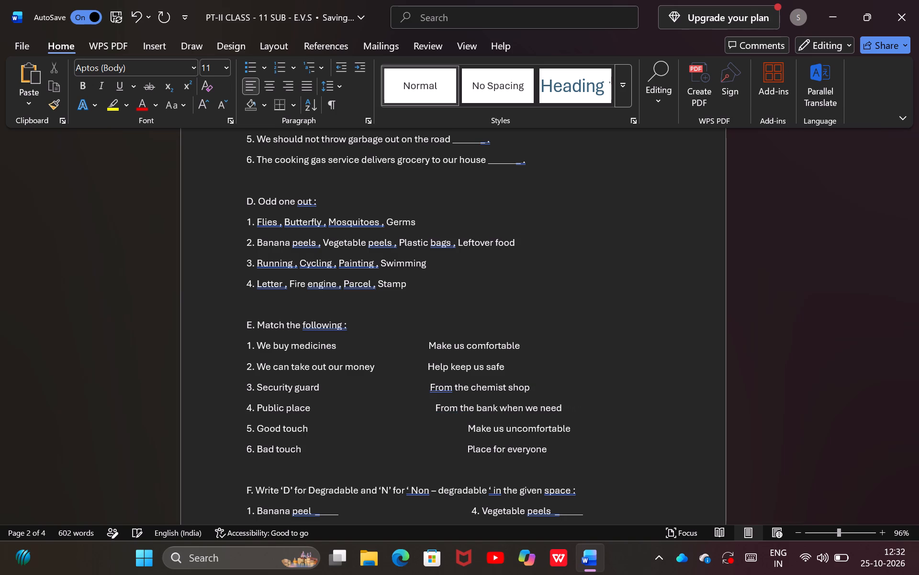
key("BackSpace")
key("BackSpace")
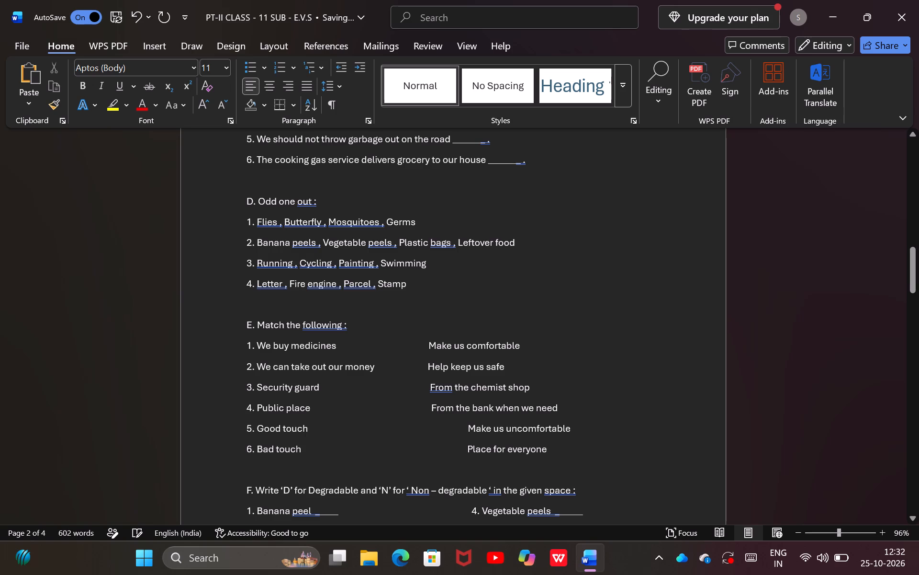
Shorten the blank gap between "Good touch" and "Make us uncomfortable" in row 5, aligning it roughly under "From the bank when we need".
left_click(464, 427)
key("BackSpace")
key("BackSpace")
key("BackSpace")
key("BackSpace")
key("BackSpace")
key("BackSpace")
key("BackSpace")
key("BackSpace")
key("BackSpace")
key("BackSpace")
key("BackSpace")
key("BackSpace")
key("BackSpace")
key("BackSpace")
key("BackSpace")
key("BackSpace")
key("BackSpace")
key("BackSpace")
key("BackSpace")
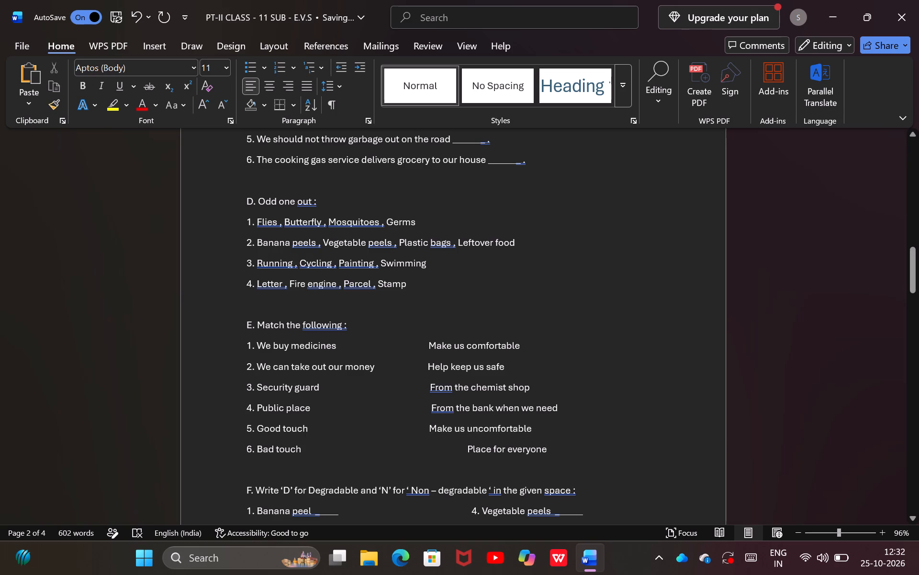
key("space")
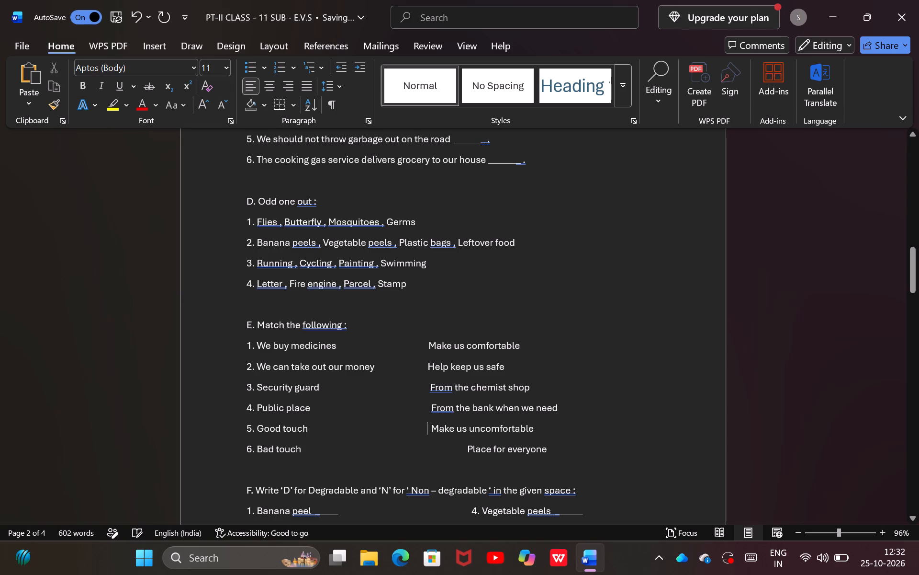
Shorten the blank gap between "Bad touch" and "Place for everyone" in row 6, aligning it roughly under "Make us uncomfortable".
left_click(466, 445)
key("BackSpace")
key("BackSpace")
key("BackSpace")
key("BackSpace")
key("BackSpace")
key("BackSpace")
key("BackSpace")
key("BackSpace")
key("BackSpace")
key("BackSpace")
key("BackSpace")
key("BackSpace")
key("BackSpace")
key("BackSpace")
key("BackSpace")
key("BackSpace")
key("BackSpace")
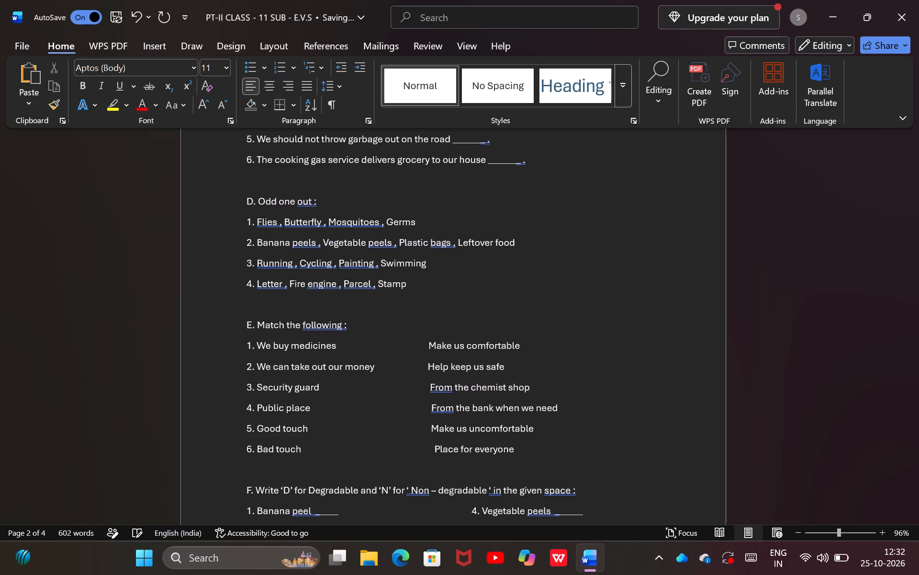
Insert the option label "a." before "Make us comfortable" in row 1 of section E's matching exercise.
left_click(423, 342)
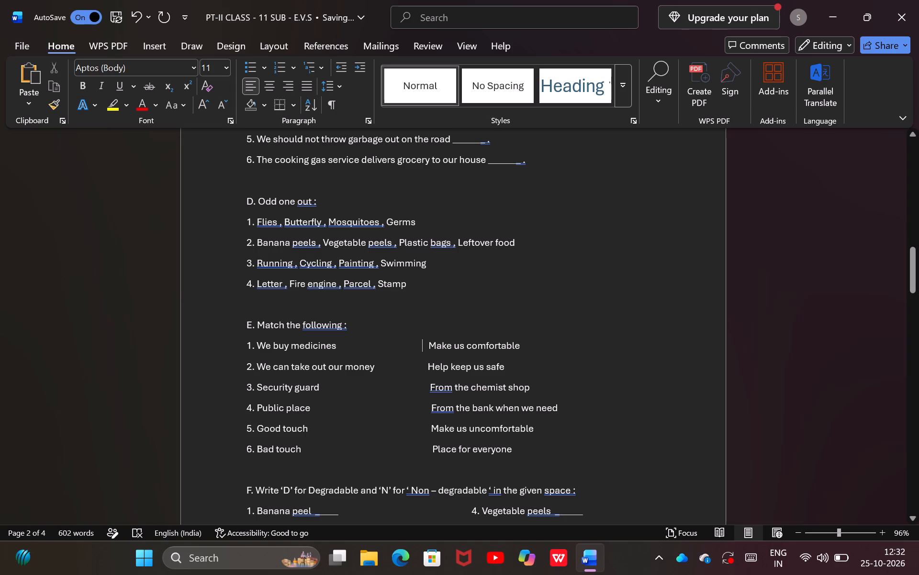
left_click(424, 345)
left_click(424, 345)
key("a")
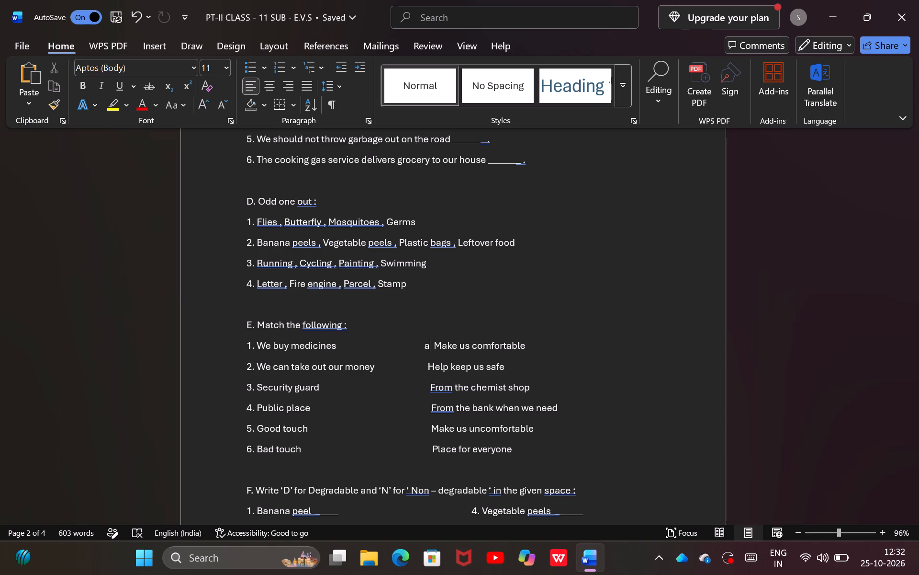
key("period")
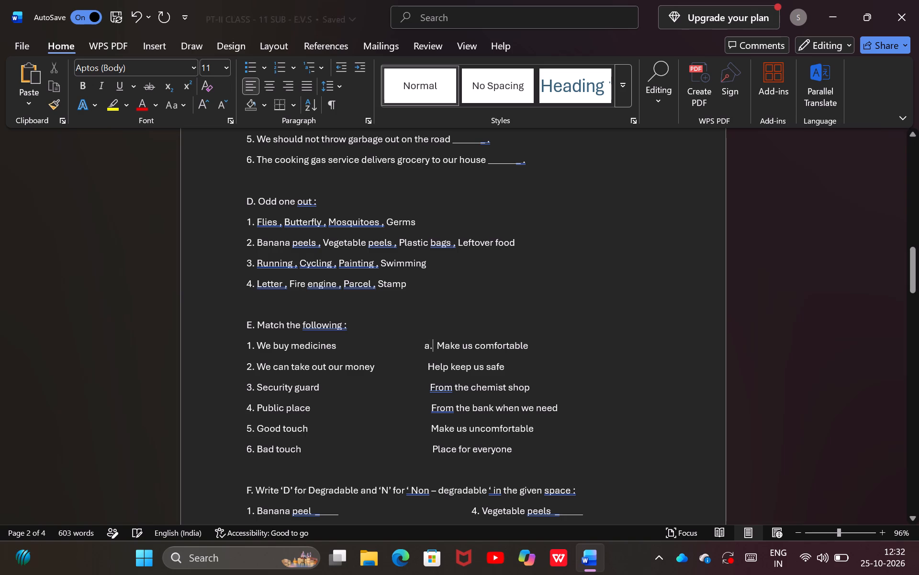
Insert the label "b." before "Help keep us safe" in row 2, trimming the preceding spaces so it sits under "a.".
left_click(428, 366)
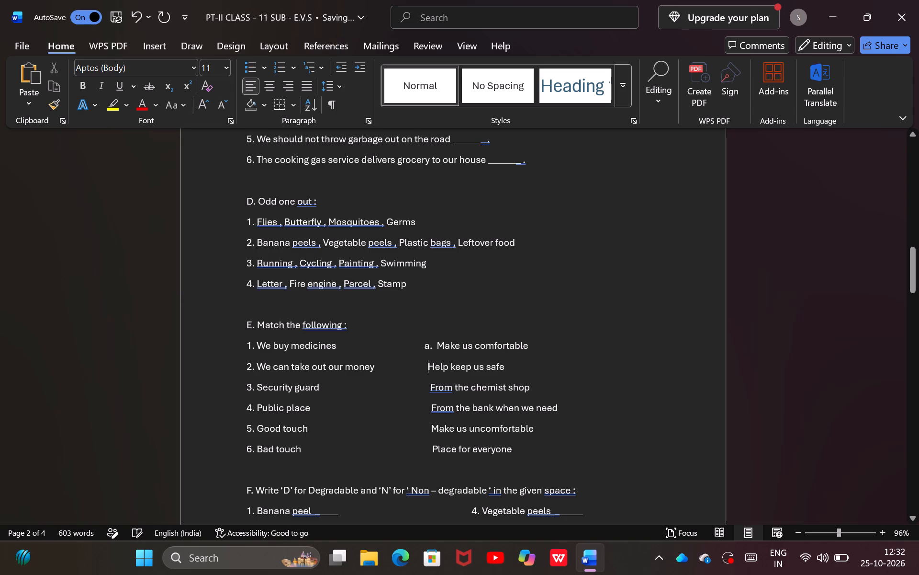
type("b.")
key("BackSpace")
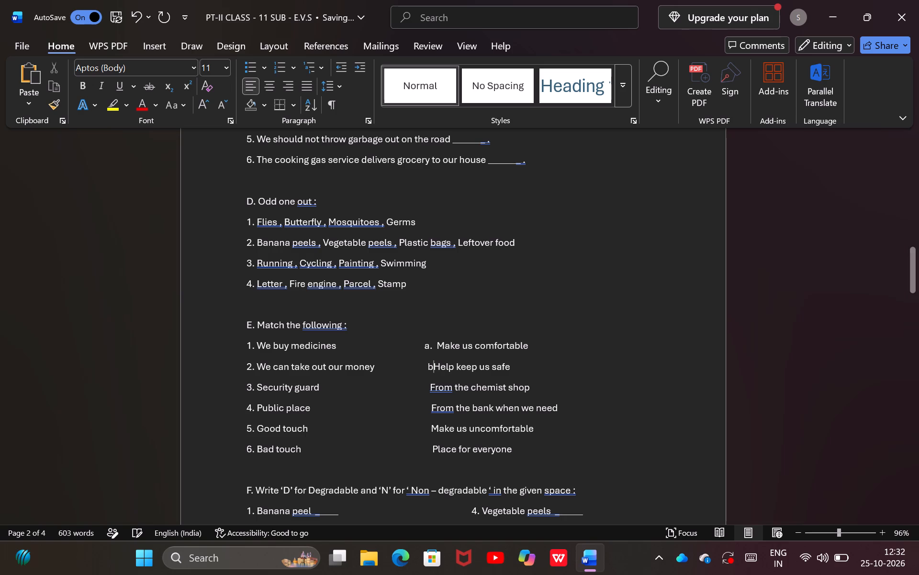
key("BackSpace")
key("BackSpace")
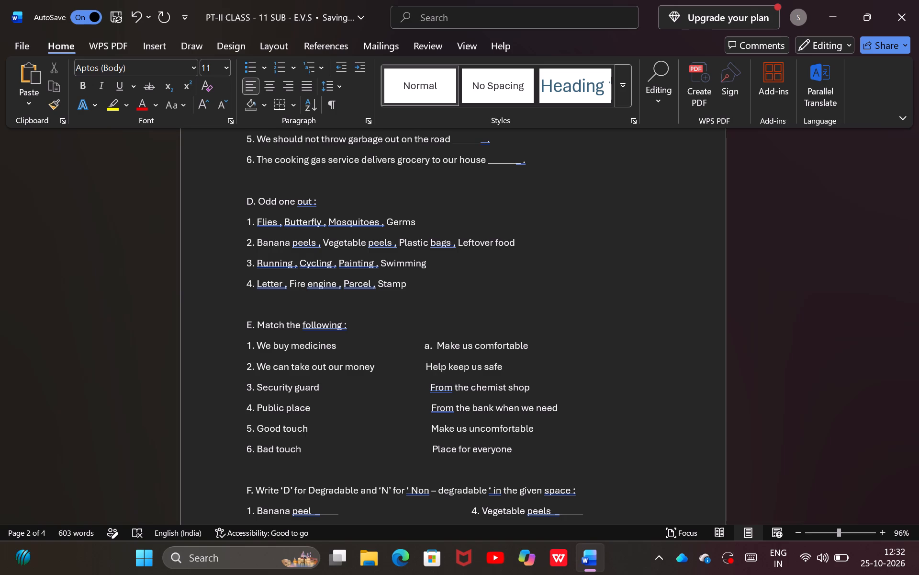
key("b")
key("BackSpace")
key("BackSpace")
key("b")
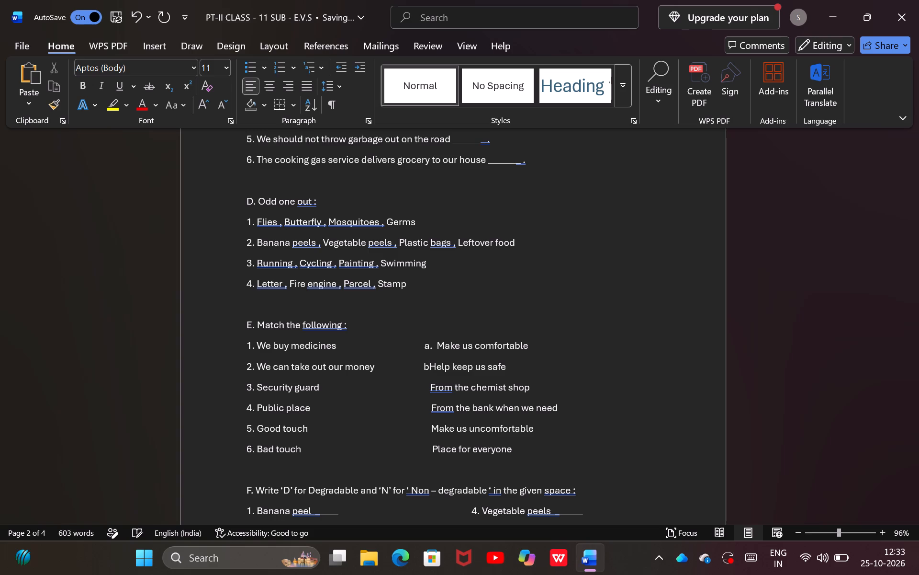
key("period")
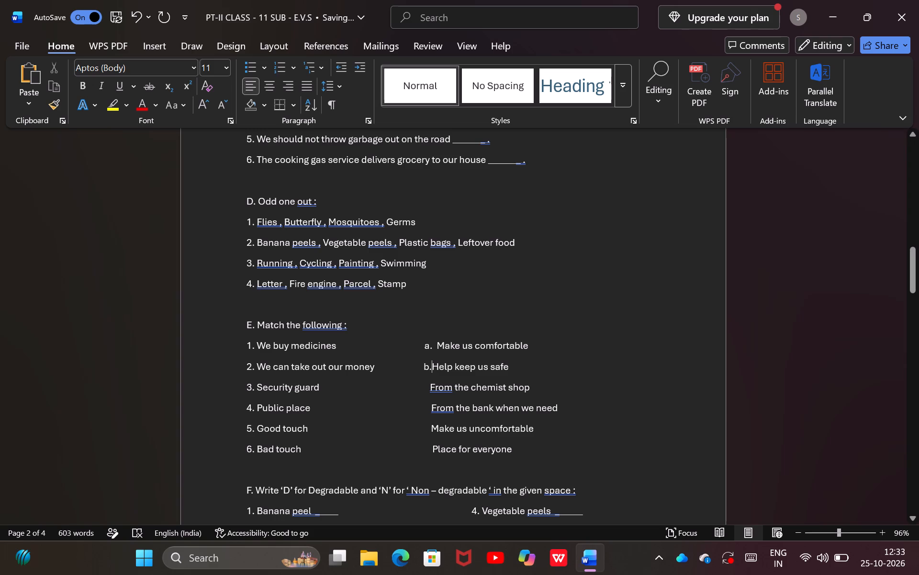
Insert the label "c." and a space before "From the chemist shop" in row 3, trimming the preceding spaces to align it under "b.".
left_click(429, 387)
key("BackSpace")
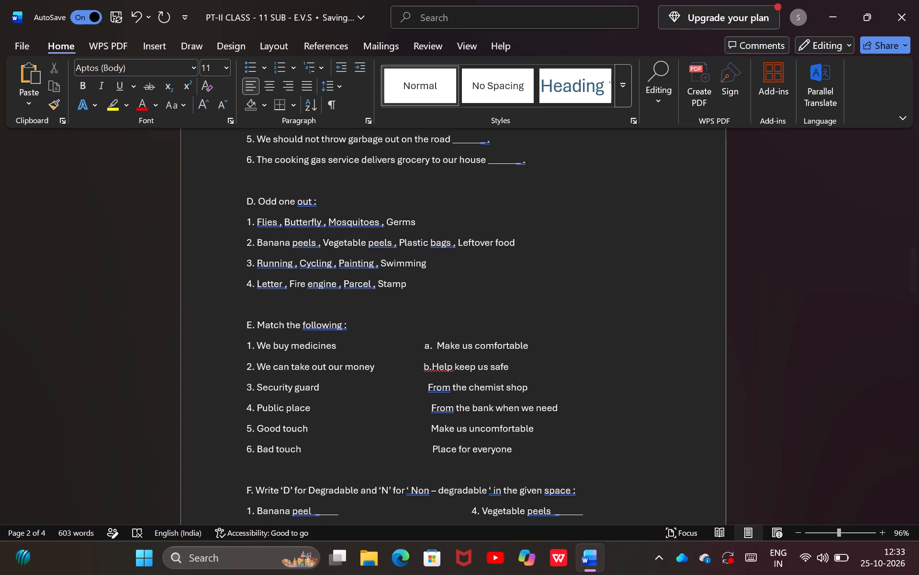
key("BackSpace")
key("BackSpace")
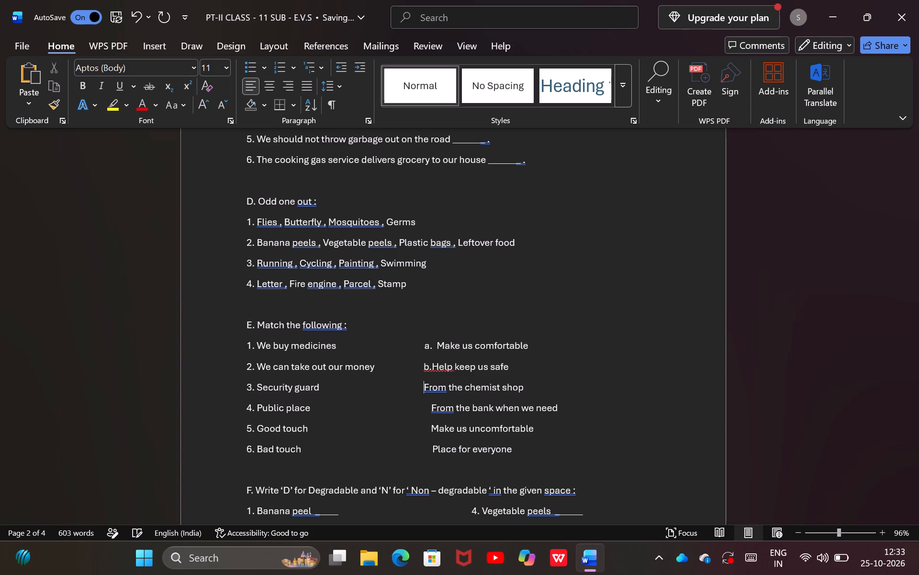
key("c")
key("period")
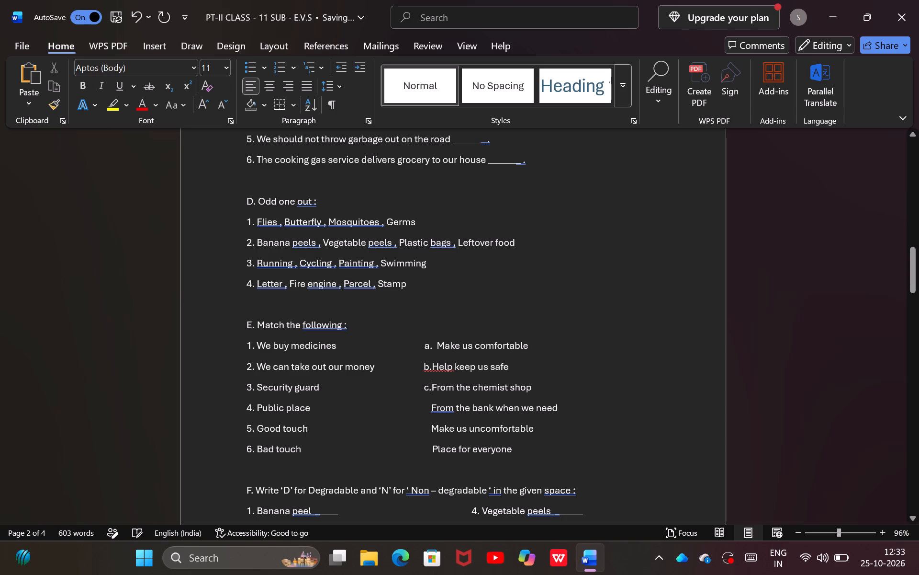
key("space")
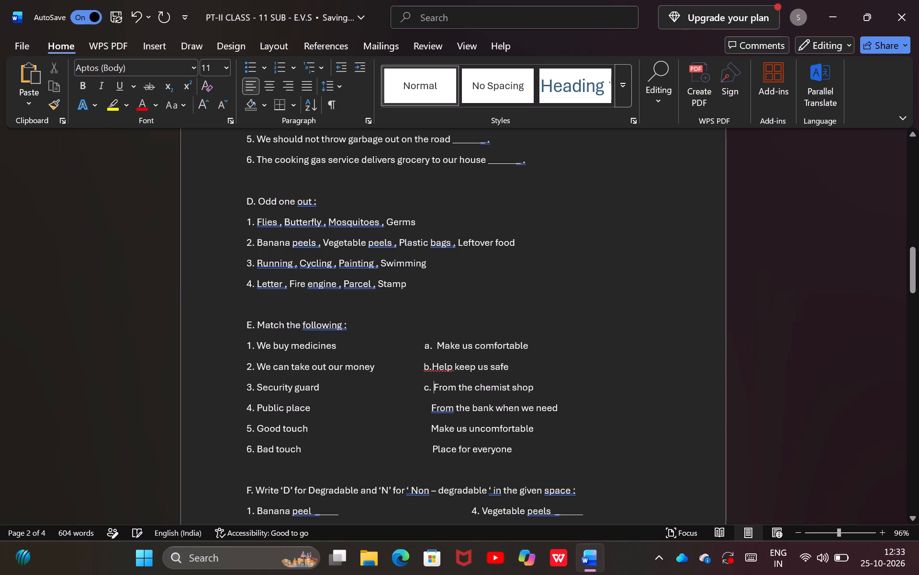
Add a space between the label "b." and "Help keep us safe" in row 2.
left_click(430, 368)
key("space")
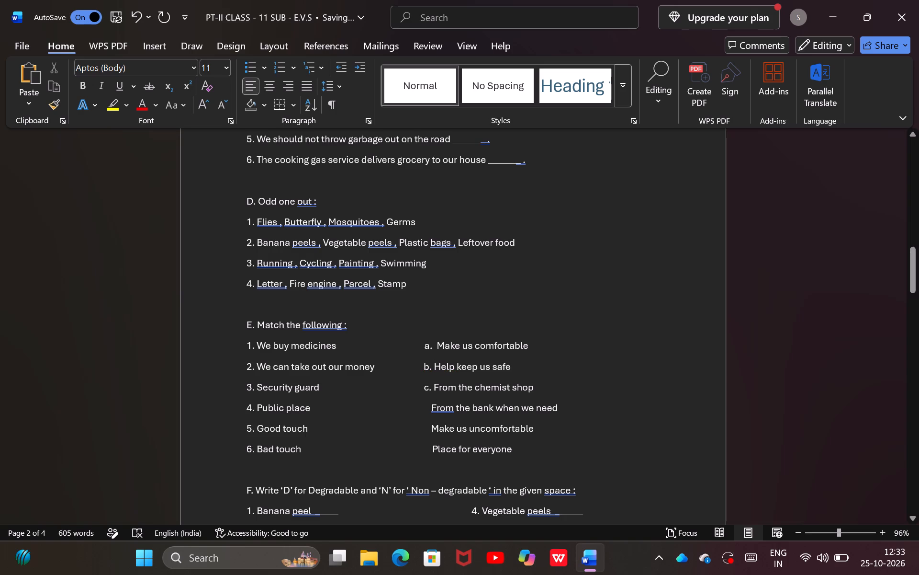
Insert the label "d." before "From the bank when we need" in row 4 and remove the extra spaces after the label.
left_click(425, 406)
key("d")
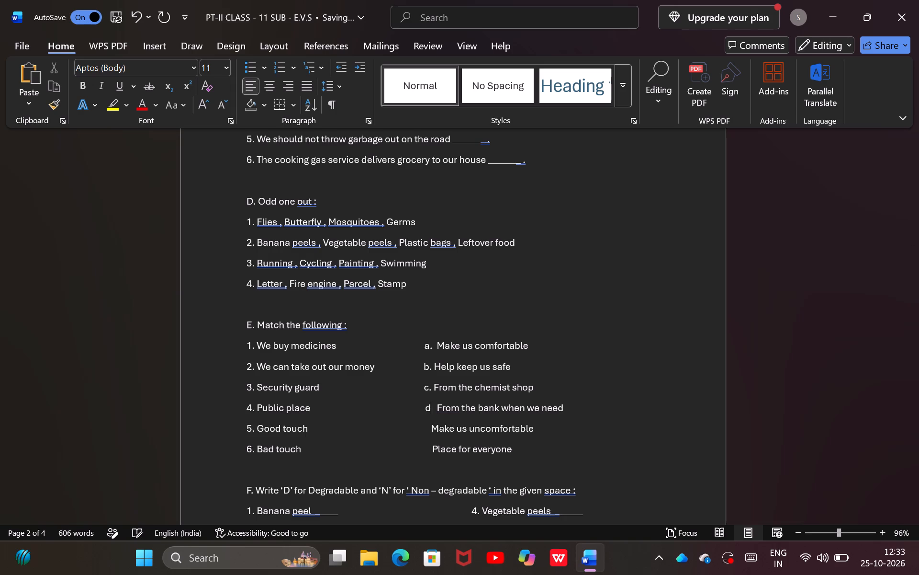
key("period")
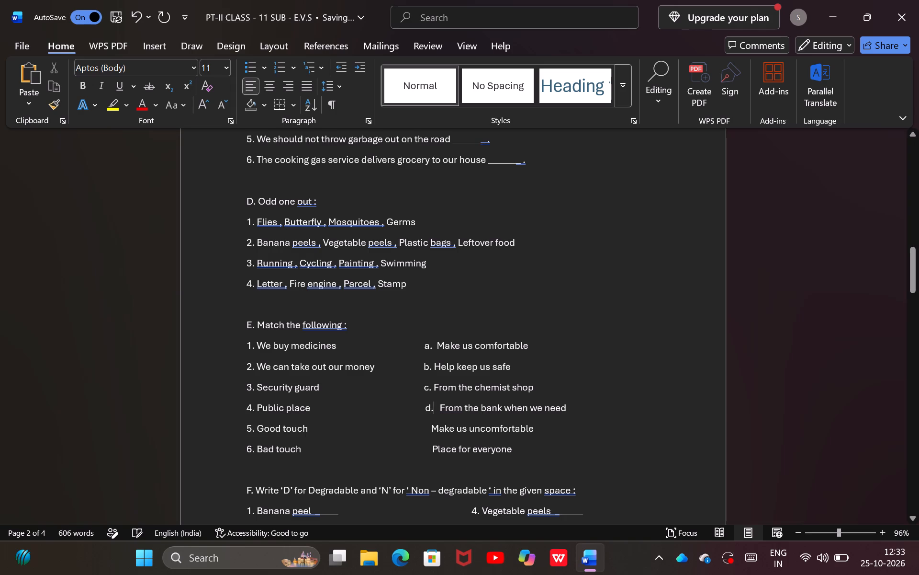
left_click(435, 406)
left_click(437, 407)
key("BackSpace")
key("BackSpace")
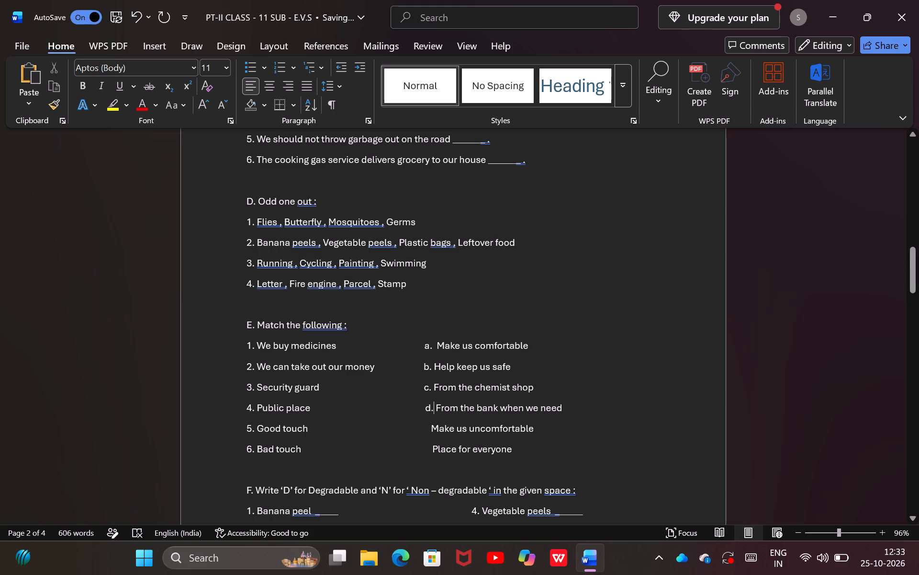
Insert the label "e." before "Make us uncomfortable" in row 5 of the matching exercise.
left_click(428, 428)
key("e")
key("period")
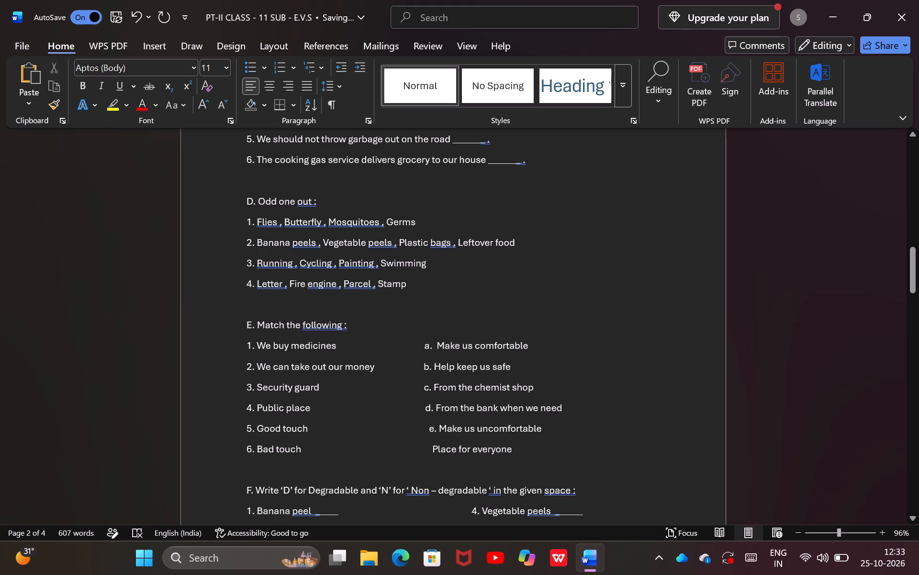
Insert the label "f." before "Place for everyone" in row 6 of the matching exercise.
left_click(432, 448)
key("f")
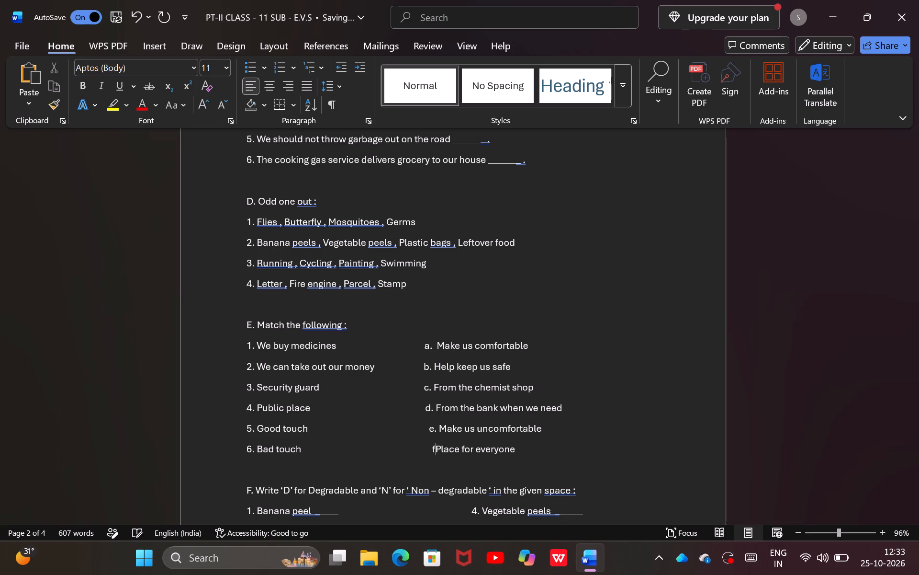
key("period")
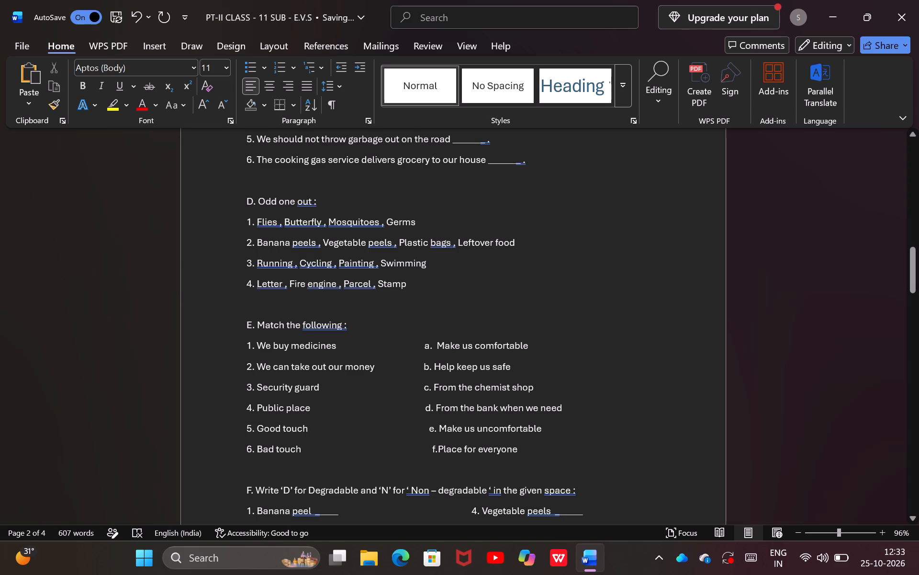
Remove the extra spaces before the label in row 5 and re-enter "e." so it aligns under "d.".
left_click(439, 425)
key("BackSpace")
key("BackSpace")
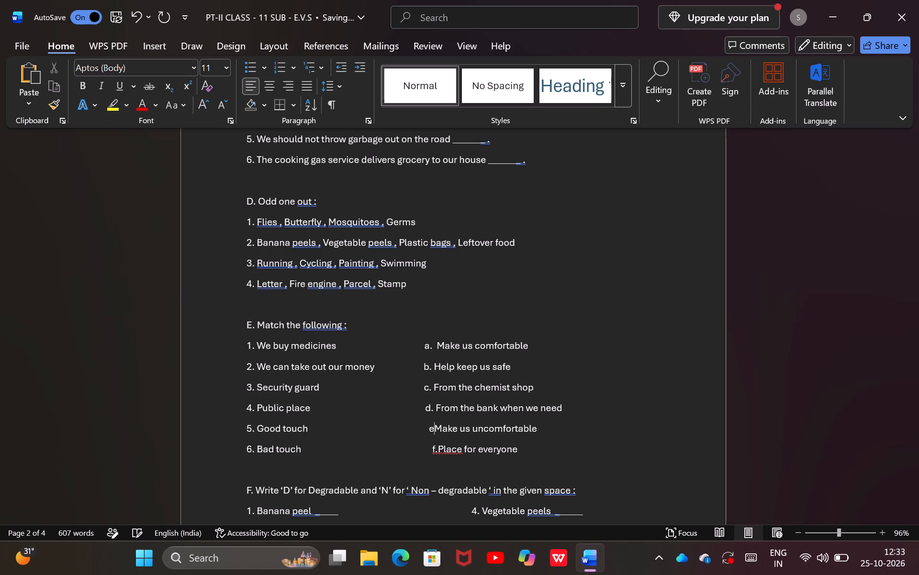
key("BackSpace")
key("BackSpace")
key("BackSpace")
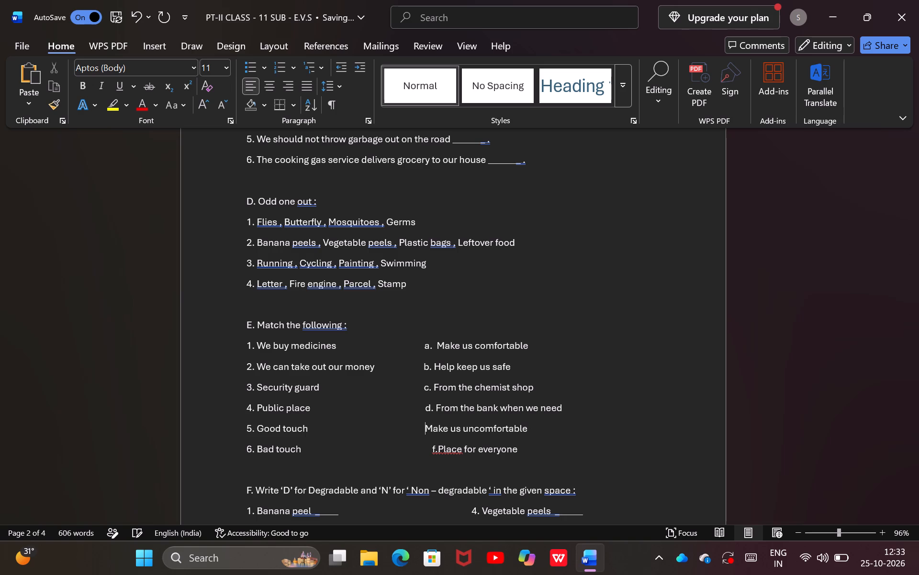
key("e")
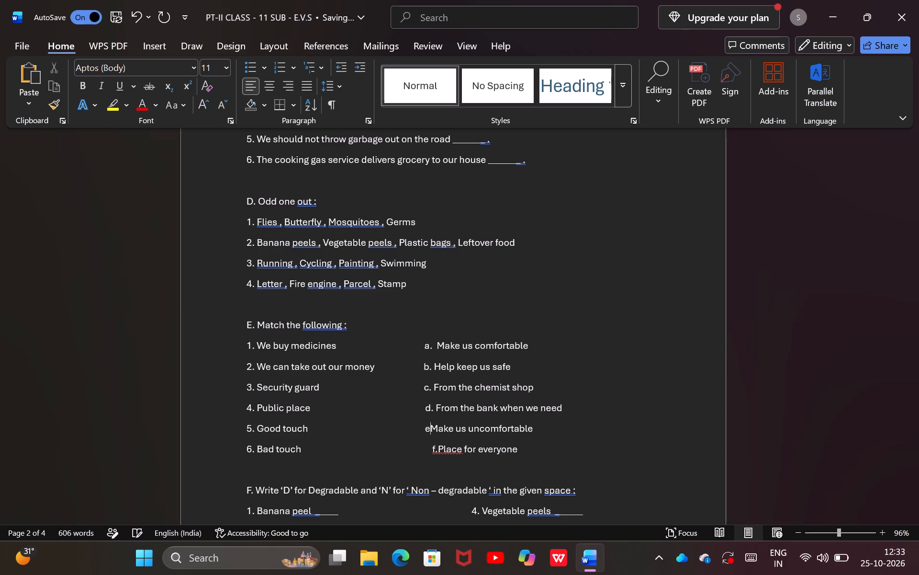
key("period")
left_click(459, 402)
left_click(459, 402)
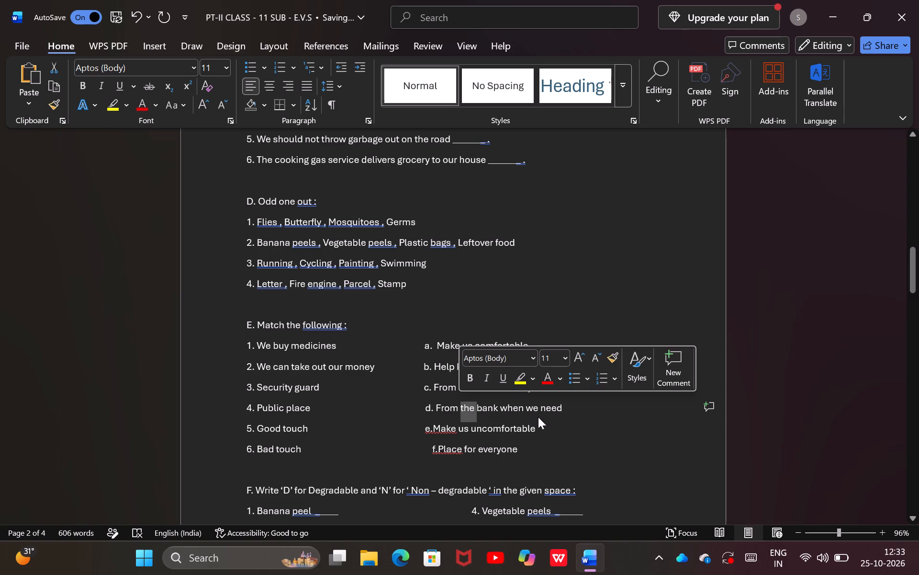
left_click(563, 414)
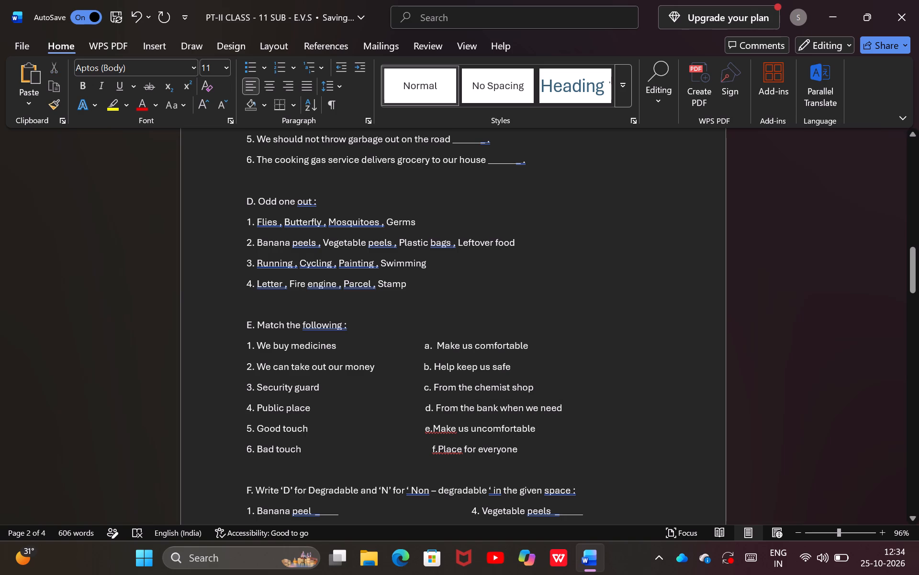
Re-enter the row 5 label as "e." followed by a space before "Make us uncomfortable".
left_click(430, 426)
key("space")
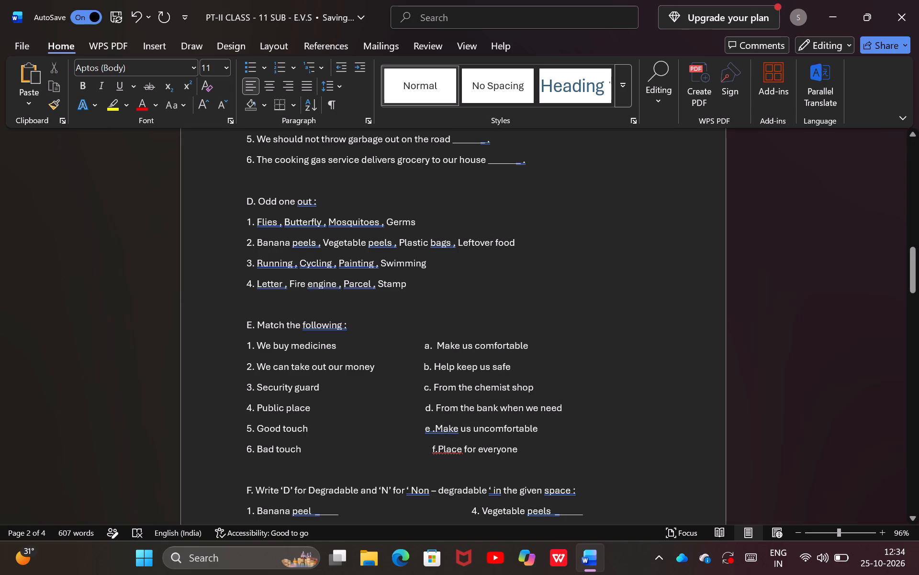
left_click(435, 433)
key("BackSpace")
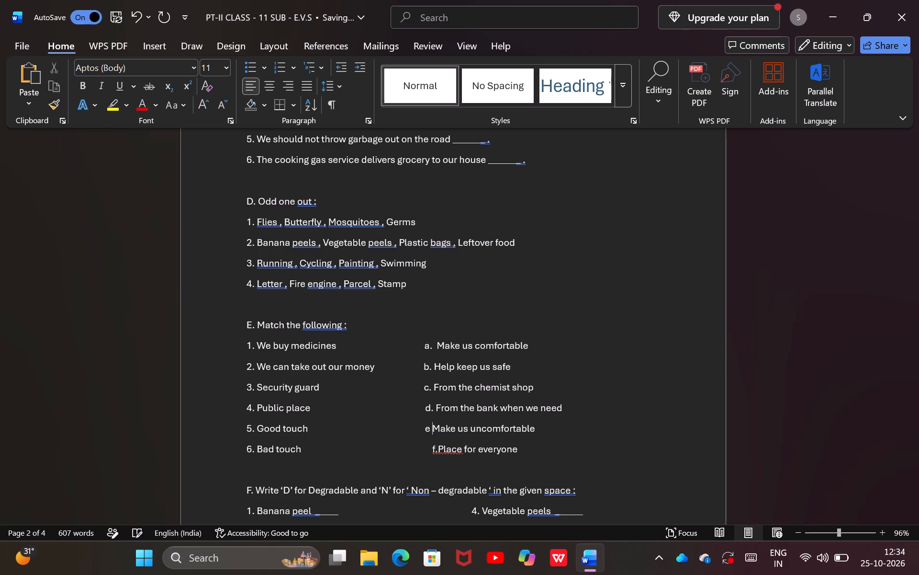
key("BackSpace")
key("BackSpace")
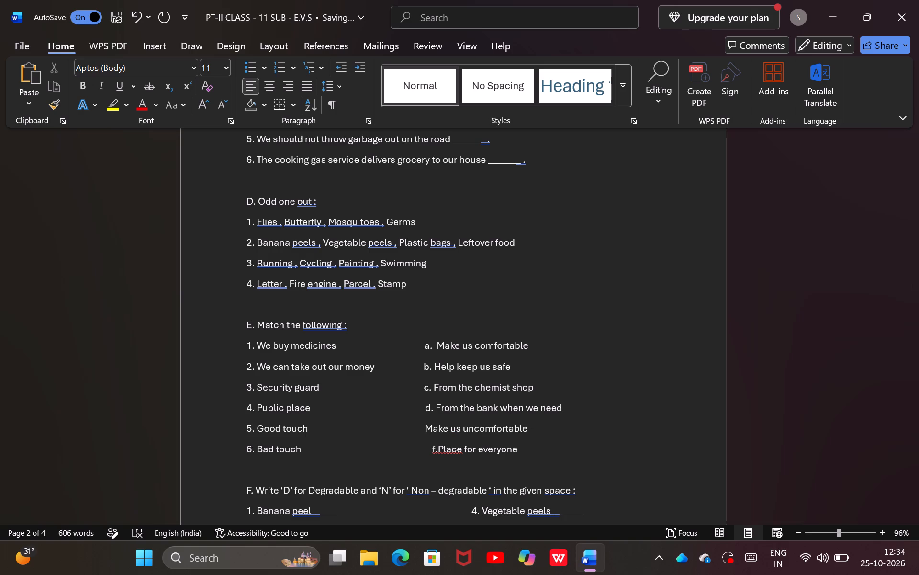
key("e")
key("period")
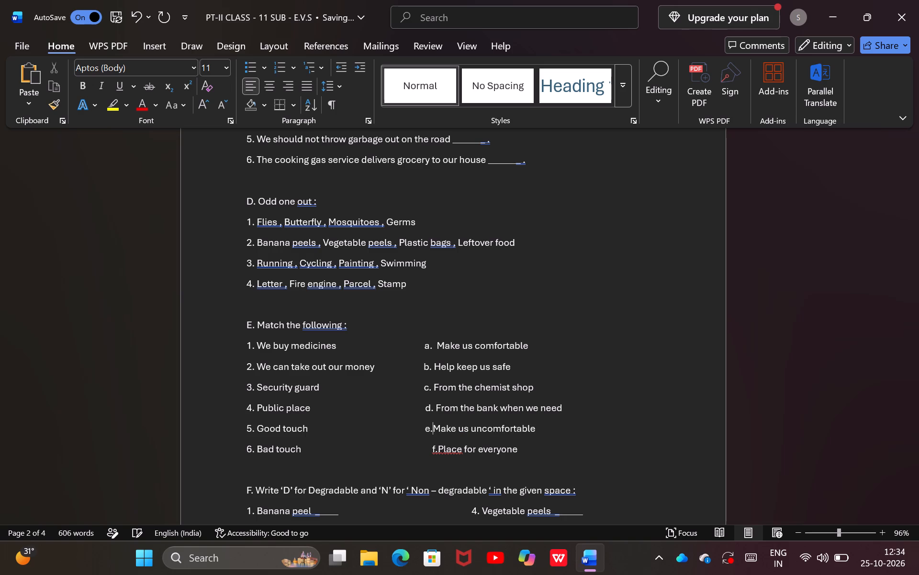
key("space")
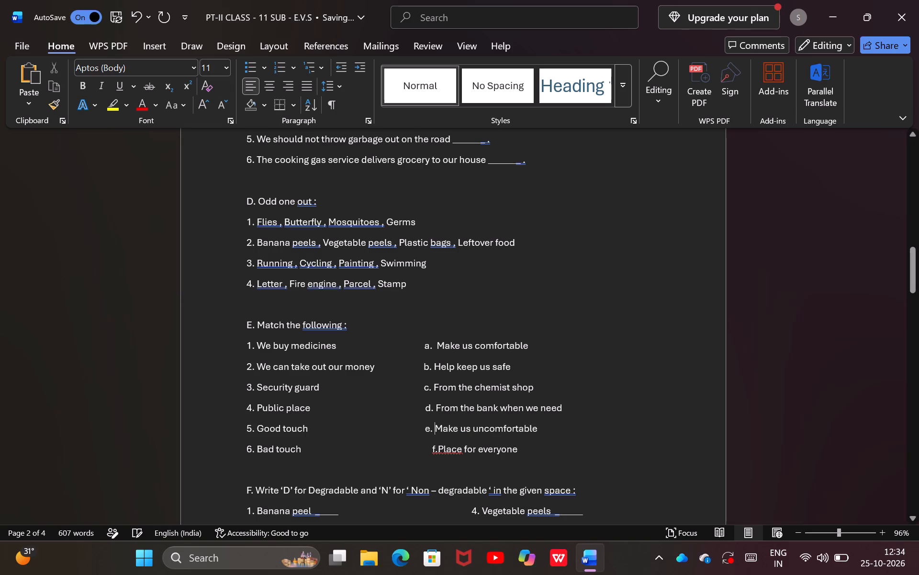
Align the row 6 label "f." under "e." by trimming the preceding spaces, and add two spaces before "Place for everyone".
left_click(436, 447)
key("BackSpace")
key("BackSpace")
key("BackSpace")
key("BackSpace")
key("BackSpace")
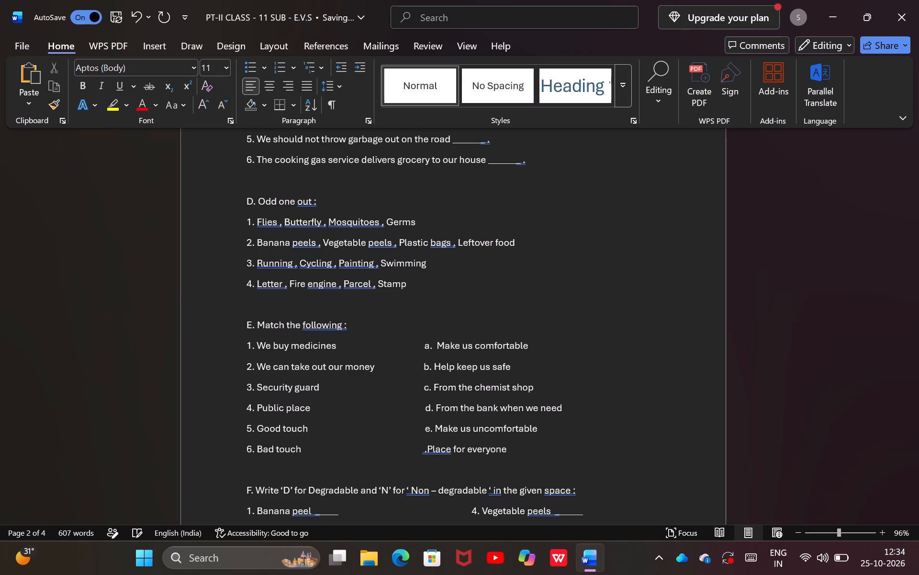
key("f")
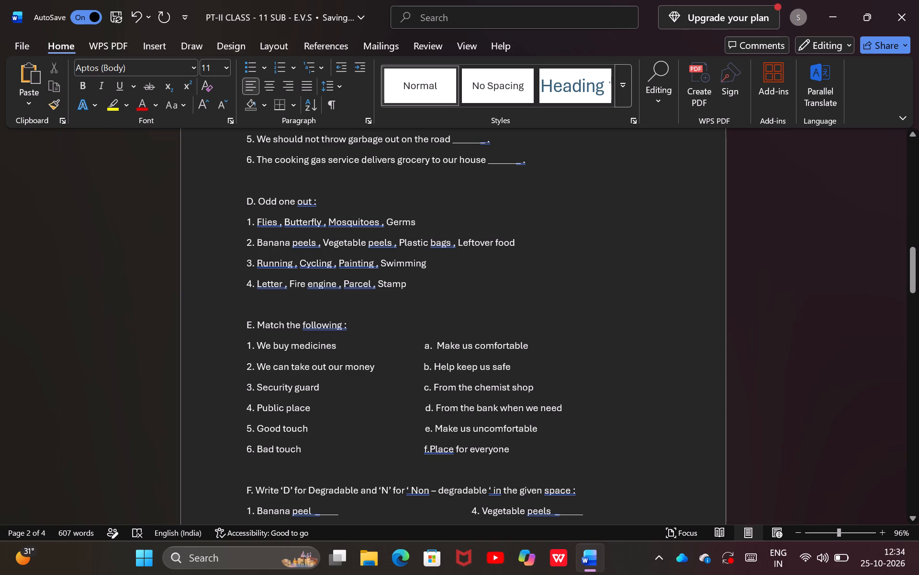
left_click(430, 450)
key("space")
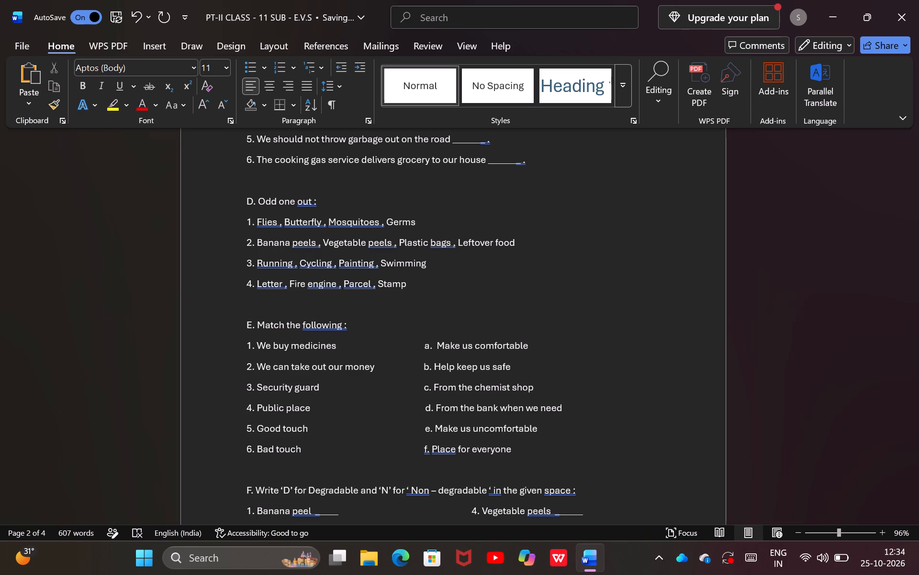
key("space")
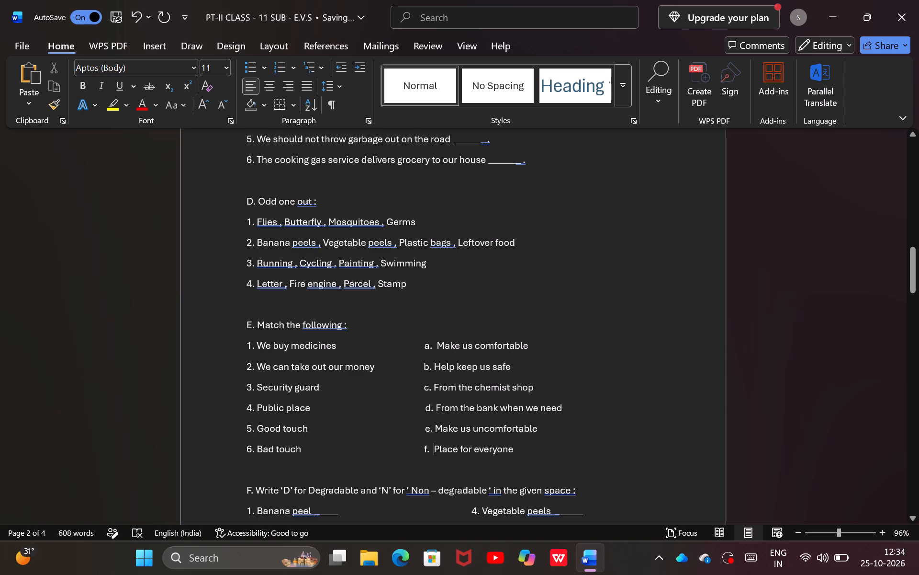
Save the document.
key("ctrl+s")
left_click_drag(435, 400, 633, 365)
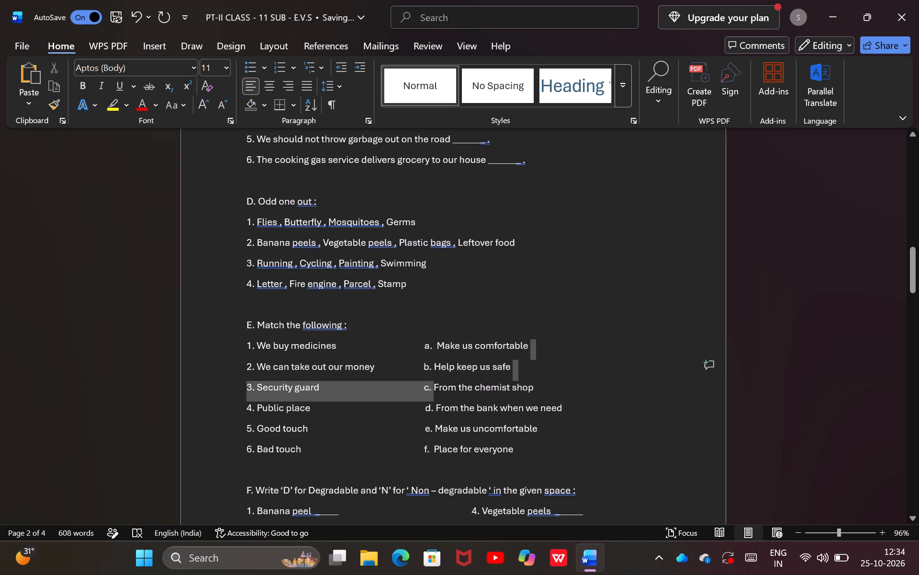
left_click_drag(633, 365, 651, 379)
left_click(663, 415)
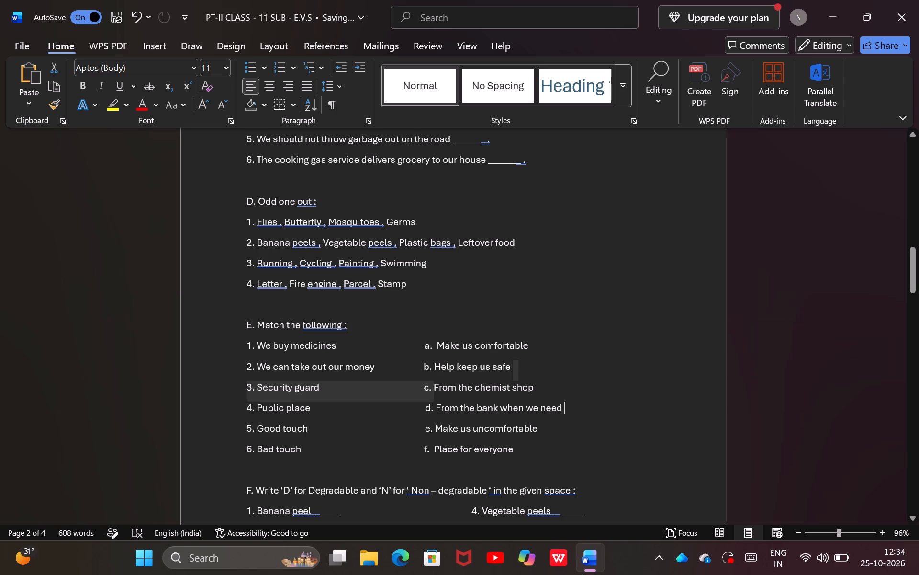
In section F, delete the excess spaces before "4. Vegetable peels" to bring it closer to "1. Banana peel".
left_click(916, 516)
triple_click(914, 517)
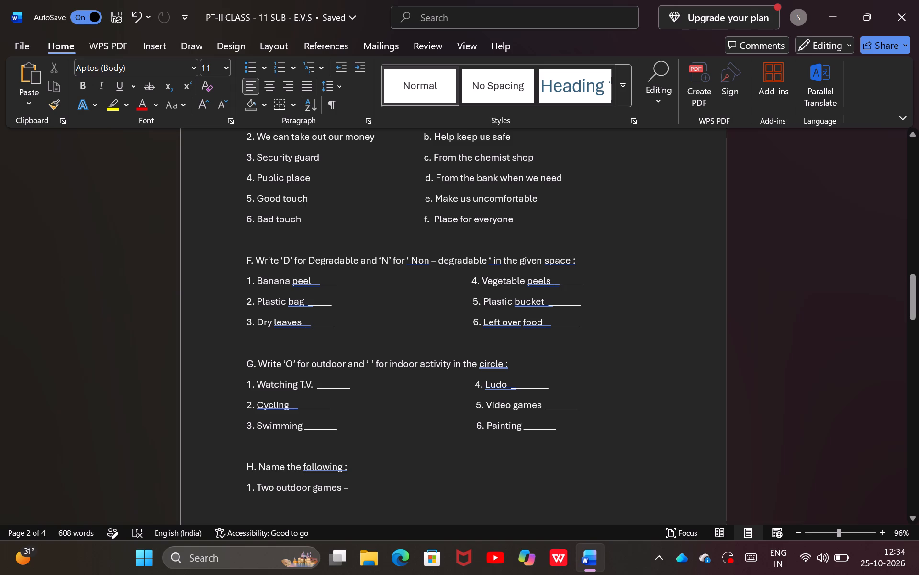
left_click(471, 279)
key("BackSpace")
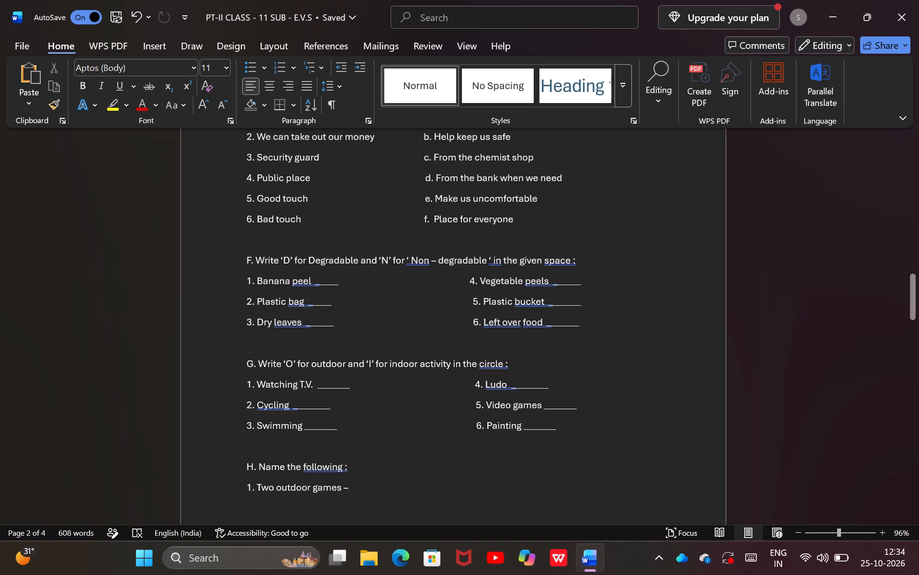
key("BackSpace")
key("BackSpace")
key("BackSpace")
key("BackSpace")
key("BackSpace")
key("BackSpace")
key("BackSpace")
key("BackSpace")
key("BackSpace")
key("BackSpace")
key("BackSpace")
key("BackSpace")
key("BackSpace")
key("BackSpace")
key("BackSpace")
key("BackSpace")
key("BackSpace")
key("BackSpace")
key("BackSpace")
key("BackSpace")
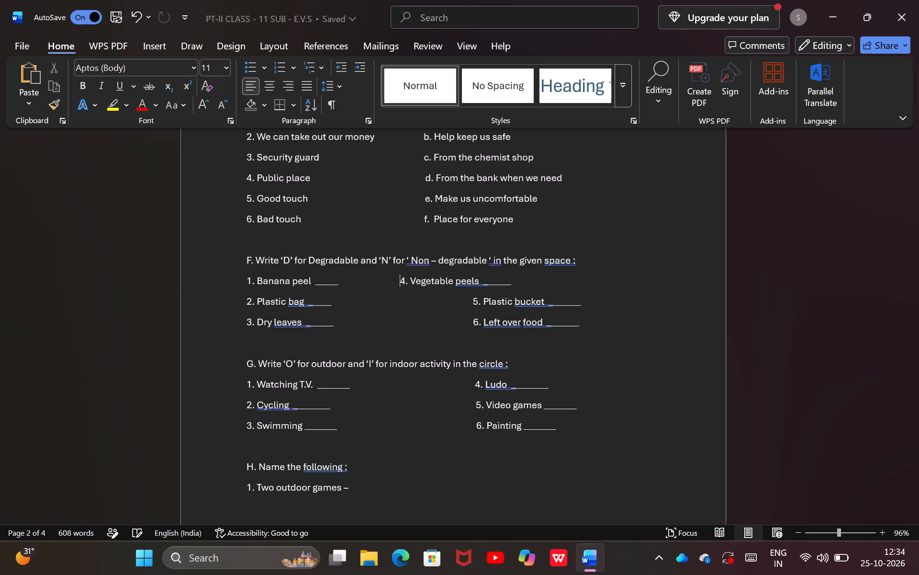
key("BackSpace")
key("BackSpace")
key("BackSpace")
key("BackSpace")
key("BackSpace")
key("BackSpace")
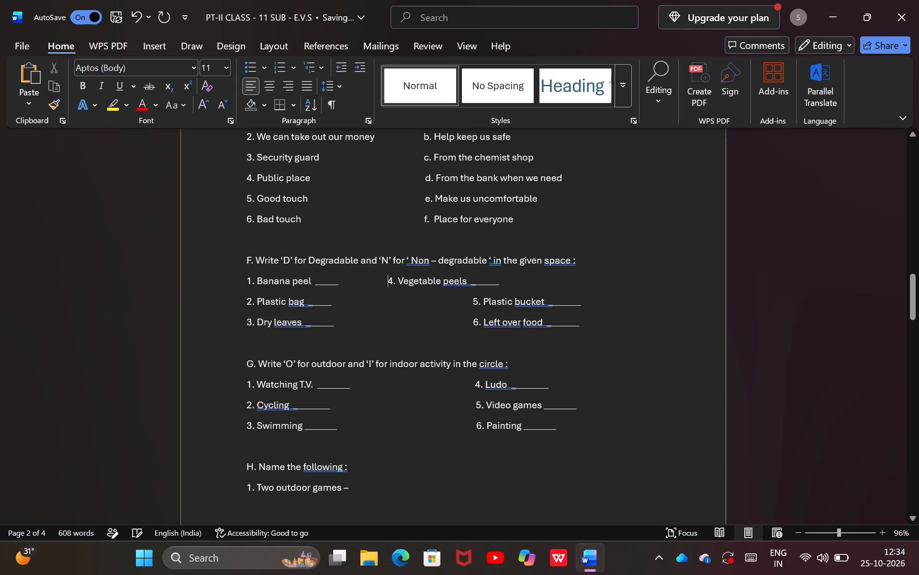
Delete the excess spaces before "5. Plastic bucket" in section F to bring it roughly under "4. Vegetable peels".
left_click(468, 294)
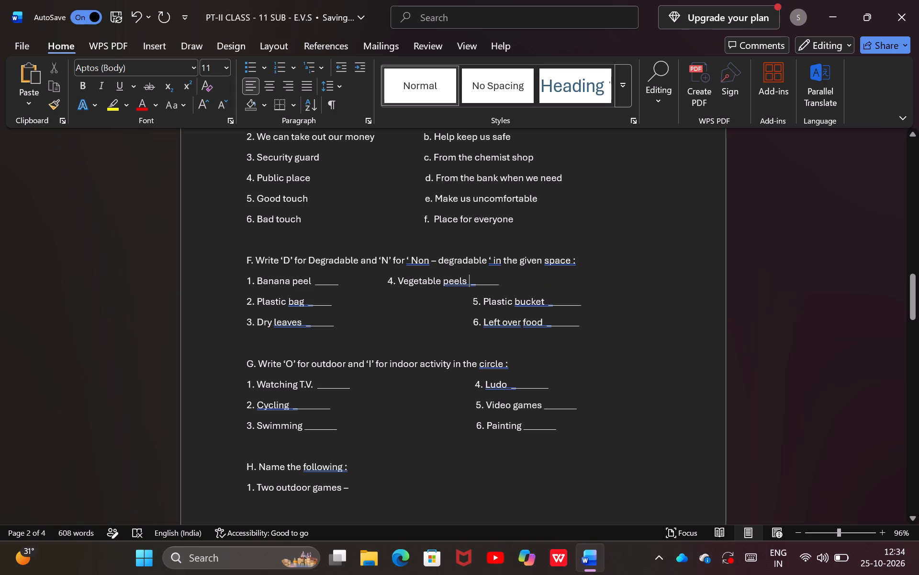
left_click(473, 301)
key("BackSpace")
key("BackSpace")
key("BackSpace")
key("BackSpace")
key("BackSpace")
key("BackSpace")
key("BackSpace")
key("BackSpace")
key("BackSpace")
key("BackSpace")
key("BackSpace")
key("BackSpace")
key("BackSpace")
key("BackSpace")
key("BackSpace")
key("BackSpace")
key("BackSpace")
key("BackSpace")
key("BackSpace")
key("BackSpace")
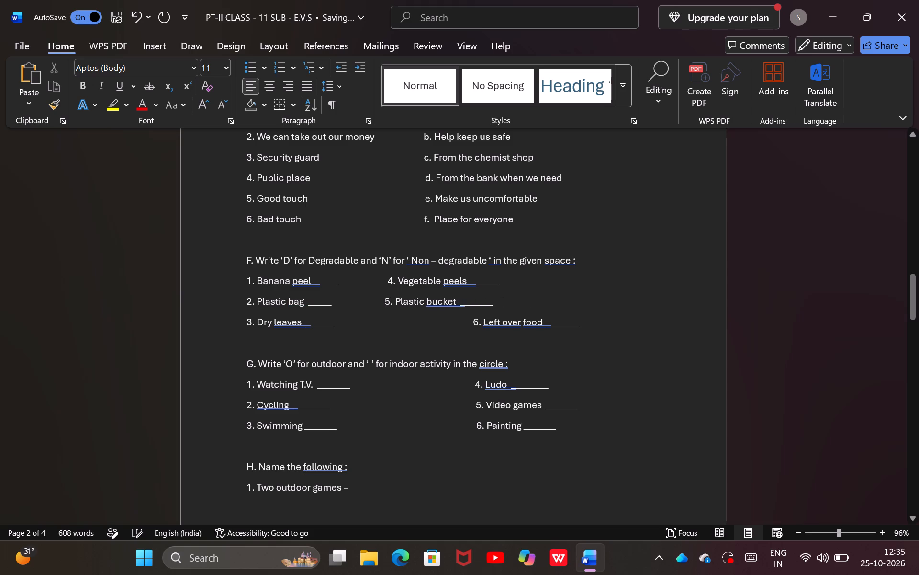
Delete the excess spaces before "6. Left over food" in section F to align it under "5. Plastic bucket".
left_click(470, 319)
key("BackSpace")
key("BackSpace")
key("BackSpace")
key("BackSpace")
key("BackSpace")
key("BackSpace")
key("BackSpace")
key("BackSpace")
key("BackSpace")
key("BackSpace")
key("BackSpace")
key("BackSpace")
key("BackSpace")
key("BackSpace")
key("BackSpace")
key("BackSpace")
key("BackSpace")
key("BackSpace")
key("BackSpace")
key("BackSpace")
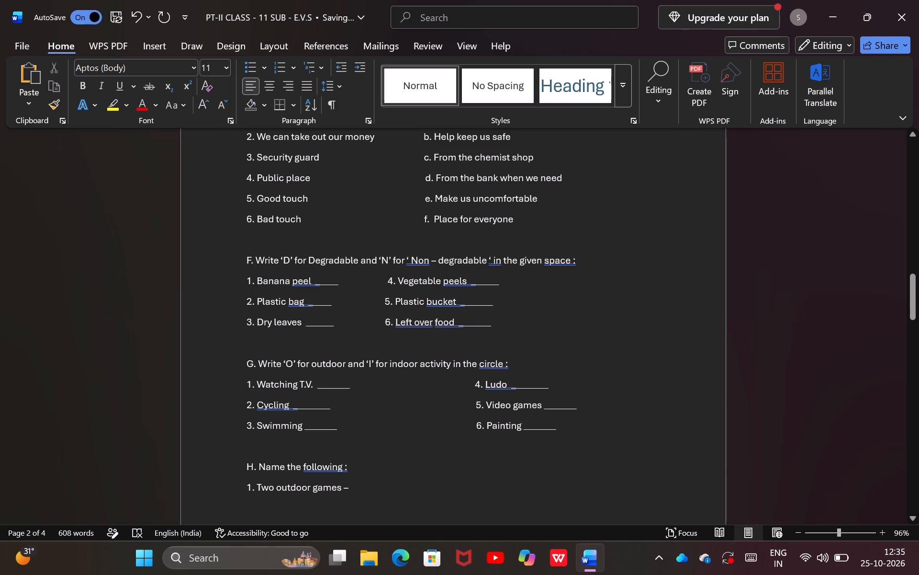
In section G, delete the excess spaces before "4. Ludo" to bring it closer to "1. Watching T.V.".
left_click(471, 384)
key("BackSpace")
key("BackSpace")
key("BackSpace")
key("BackSpace")
key("BackSpace")
key("BackSpace")
key("BackSpace")
key("BackSpace")
key("BackSpace")
key("BackSpace")
key("BackSpace")
key("BackSpace")
key("BackSpace")
key("BackSpace")
key("BackSpace")
key("BackSpace")
key("BackSpace")
key("BackSpace")
key("BackSpace")
key("BackSpace")
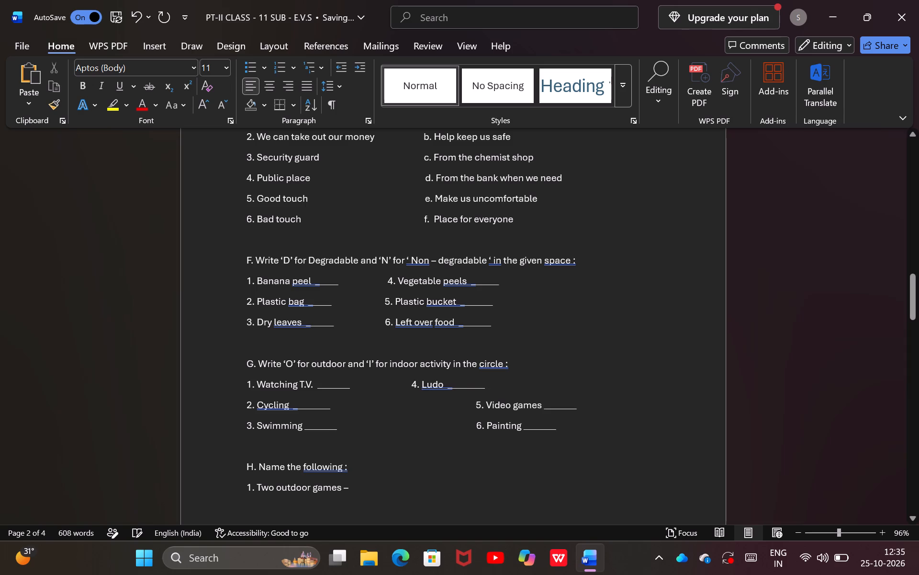
Delete the excess spaces before "5. Video games" in section G to align it under "4. Ludo".
left_click(478, 406)
key("BackSpace")
key("BackSpace")
key("BackSpace")
key("BackSpace")
key("BackSpace")
key("BackSpace")
key("BackSpace")
key("BackSpace")
key("BackSpace")
key("BackSpace")
key("BackSpace")
key("BackSpace")
key("BackSpace")
key("BackSpace")
key("BackSpace")
key("BackSpace")
key("BackSpace")
key("BackSpace")
key("BackSpace")
key("BackSpace")
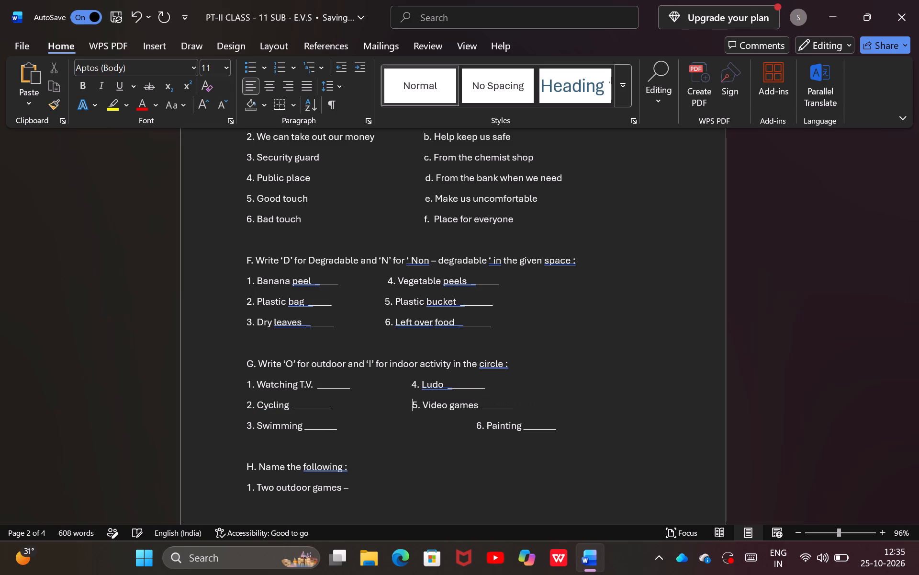
Delete the excess spaces before "6. Painting" in section G to align it roughly under "5. Video games".
left_click(477, 423)
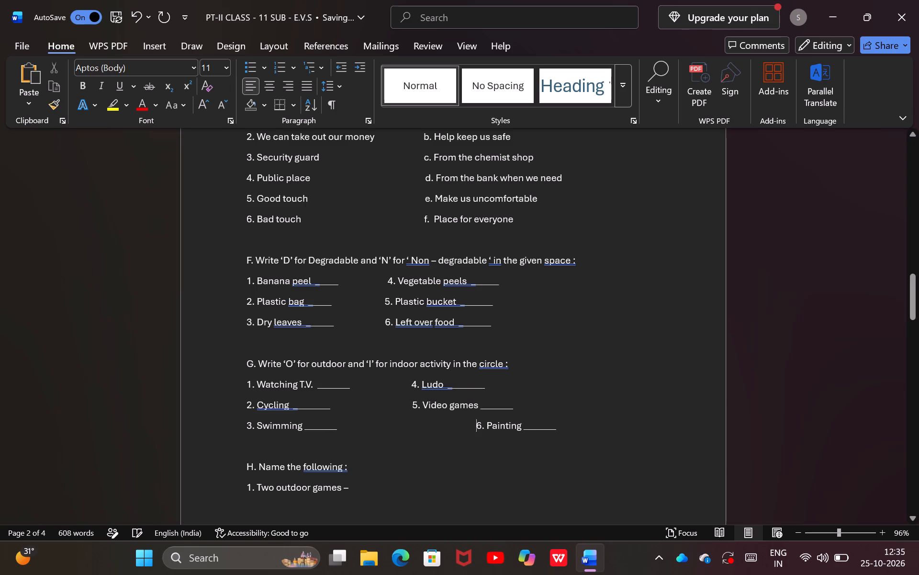
key("BackSpace")
key("BackSpace")
key("BackSpace")
key("BackSpace")
key("BackSpace")
key("BackSpace")
key("BackSpace")
key("BackSpace")
key("BackSpace")
key("BackSpace")
key("BackSpace")
key("BackSpace")
key("BackSpace")
key("BackSpace")
key("BackSpace")
key("BackSpace")
key("BackSpace")
key("BackSpace")
key("BackSpace")
key("BackSpace")
key("BackSpace")
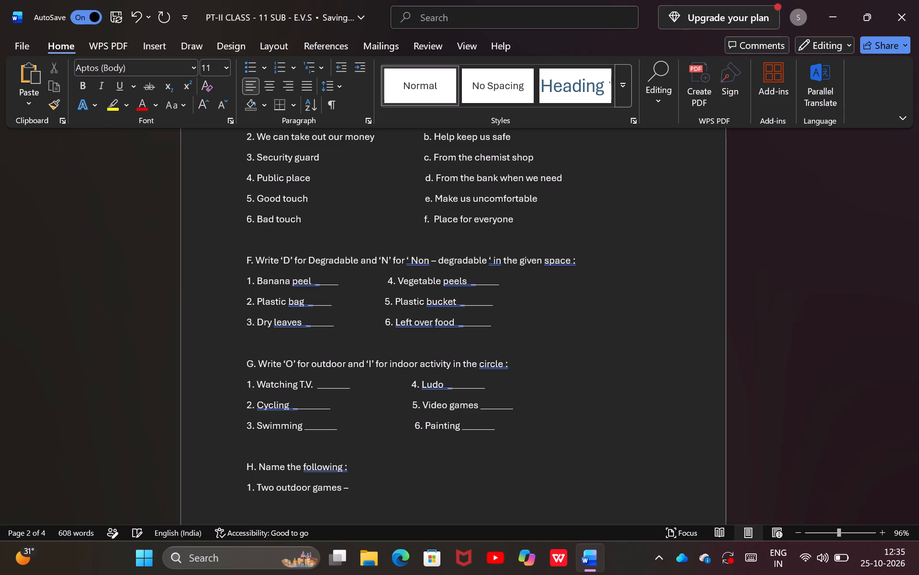
key("BackSpace")
key("BackSpace")
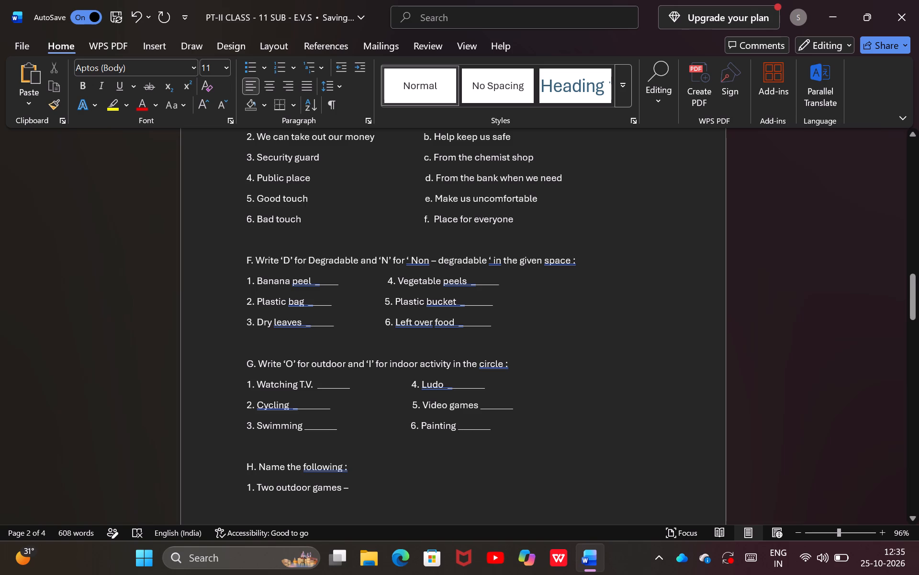
Check the remaining sections H to L of the question paper and save the document.
left_click(906, 516)
left_click_drag(910, 516, 910, 517)
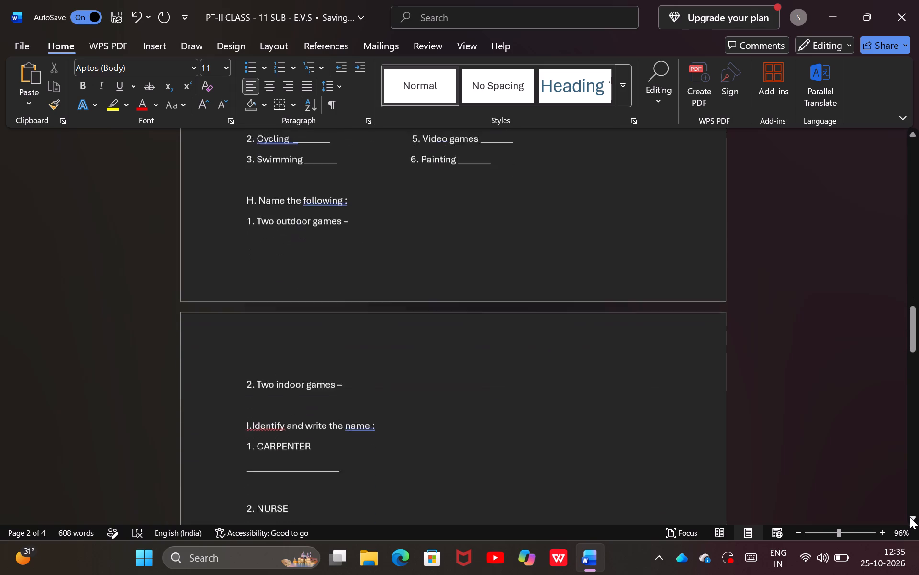
left_click_drag(910, 517, 902, 514)
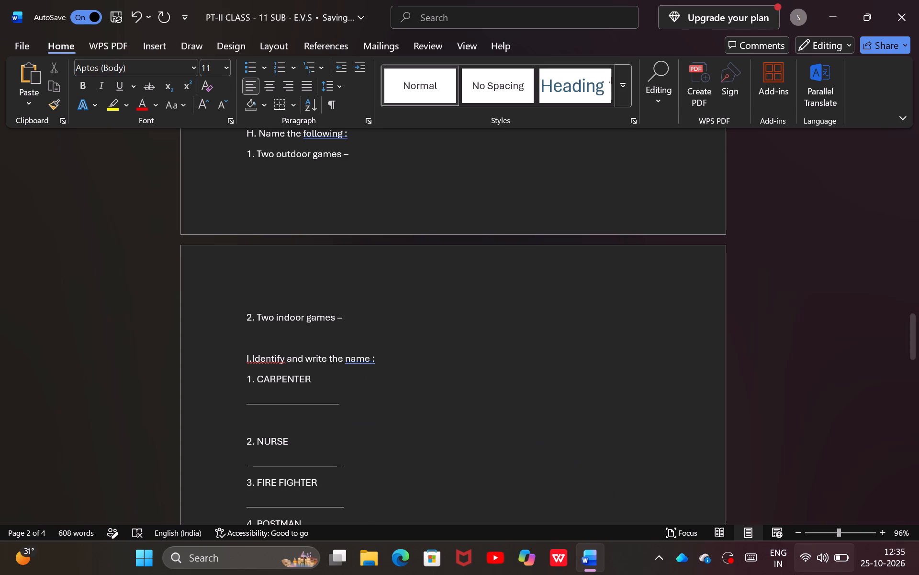
left_click(907, 517)
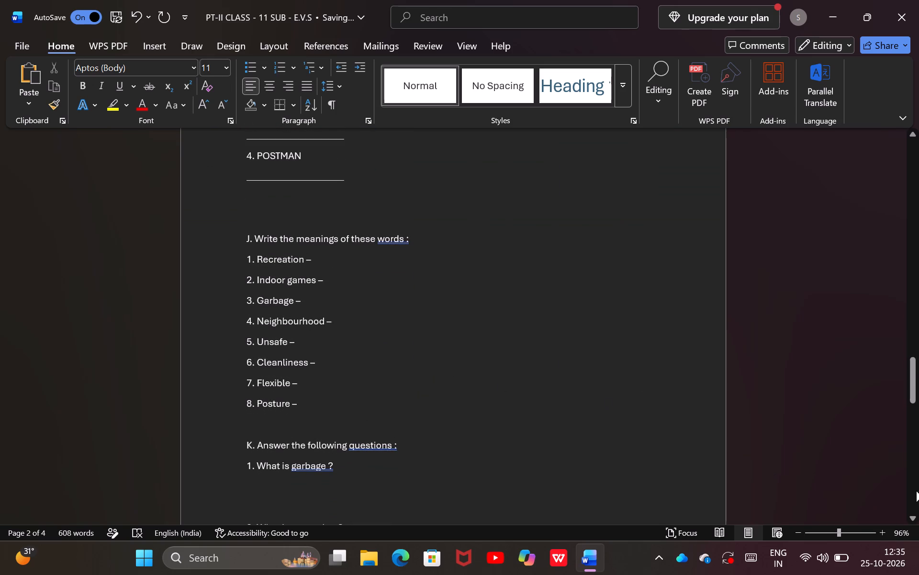
left_click(907, 517)
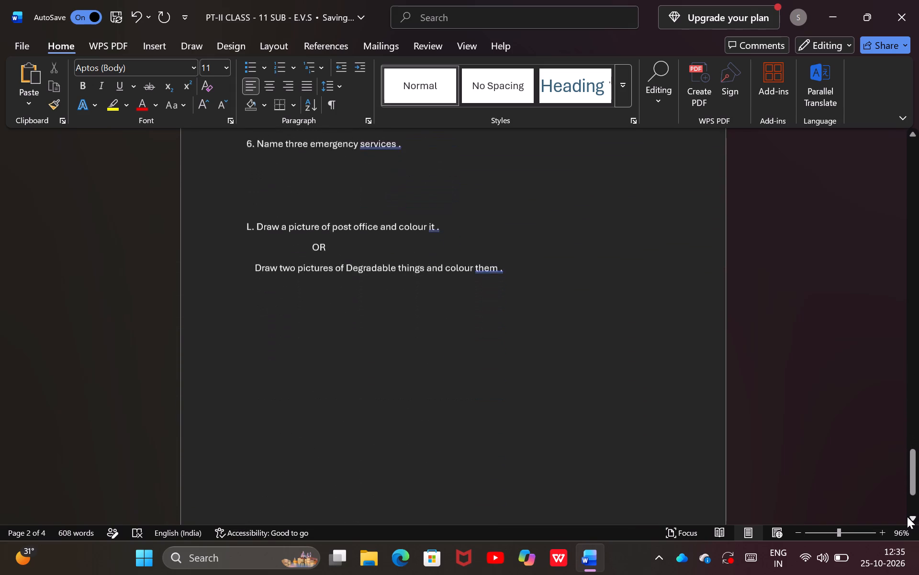
key("ctrl+s")
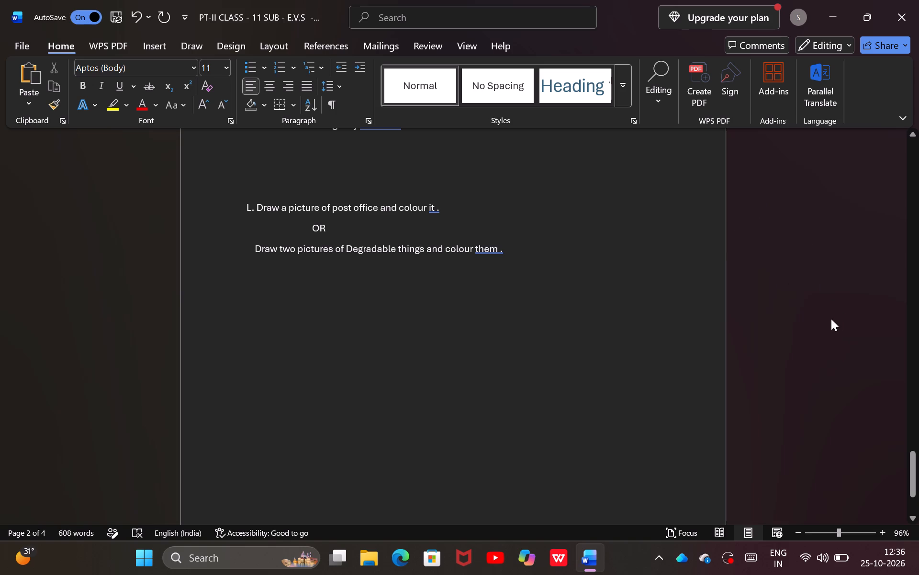
Open the sharing dialog for the question paper.
left_click(882, 47)
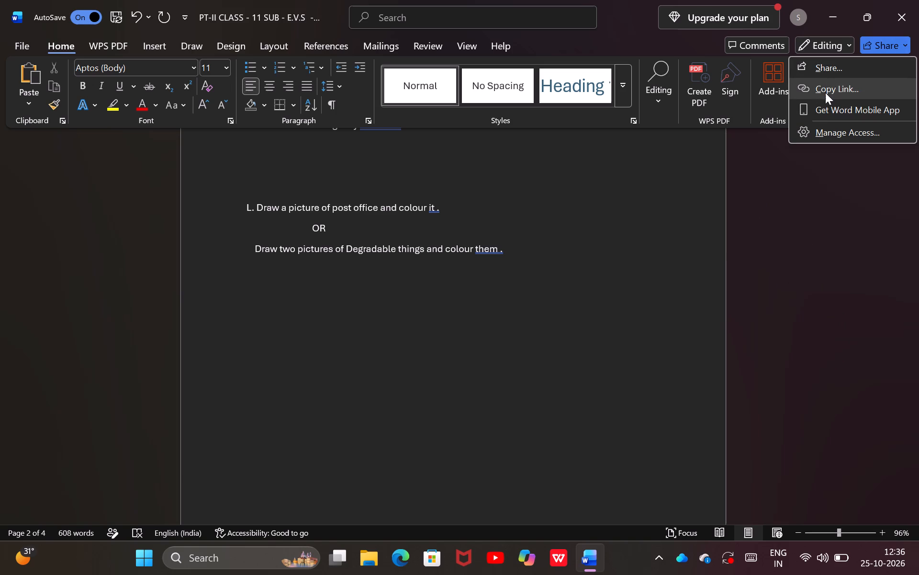
left_click(827, 65)
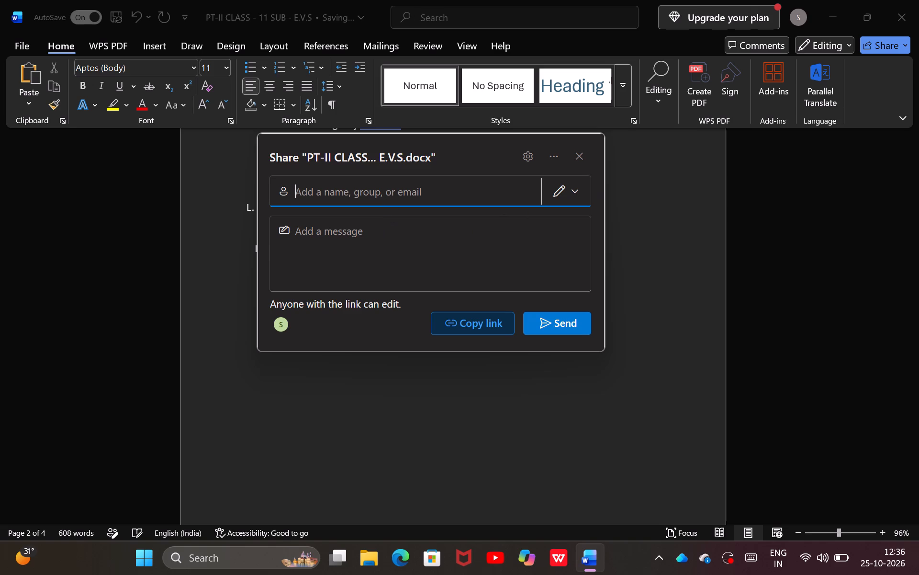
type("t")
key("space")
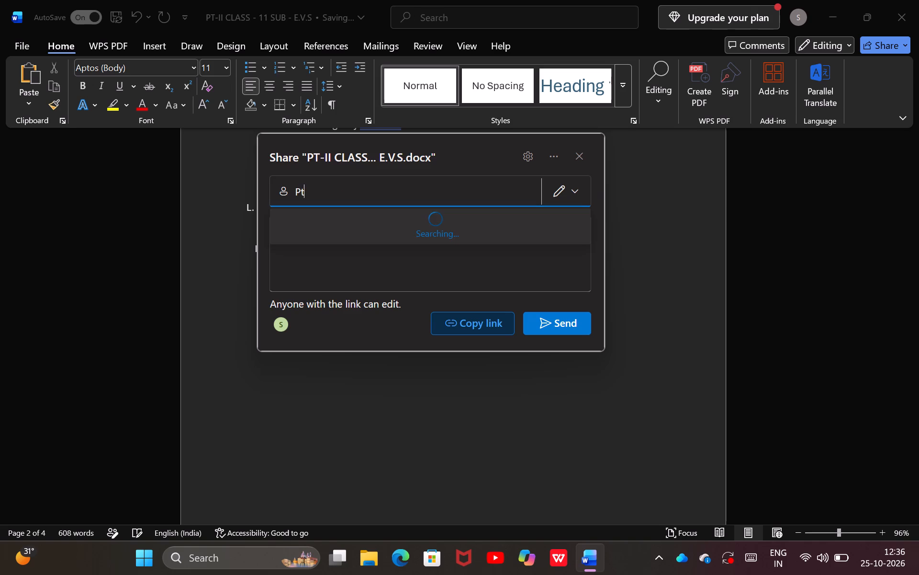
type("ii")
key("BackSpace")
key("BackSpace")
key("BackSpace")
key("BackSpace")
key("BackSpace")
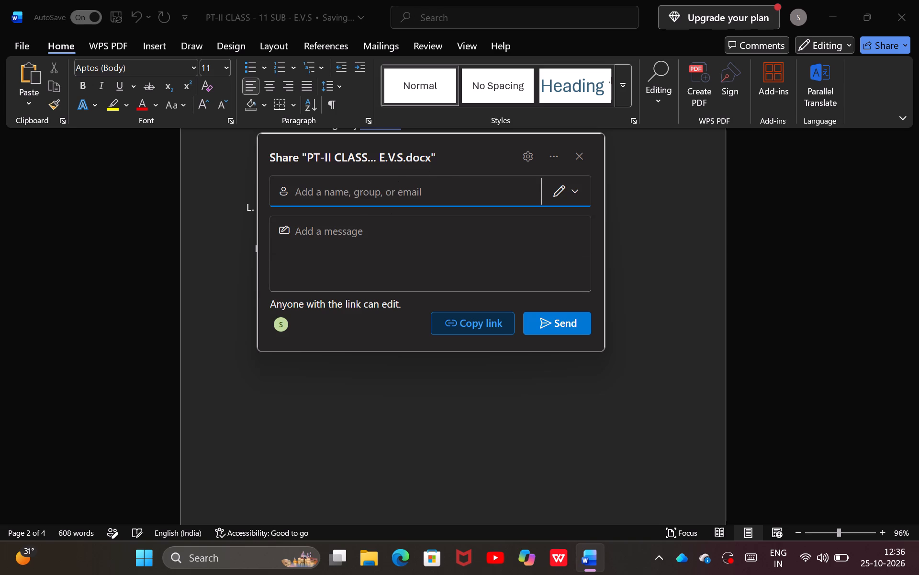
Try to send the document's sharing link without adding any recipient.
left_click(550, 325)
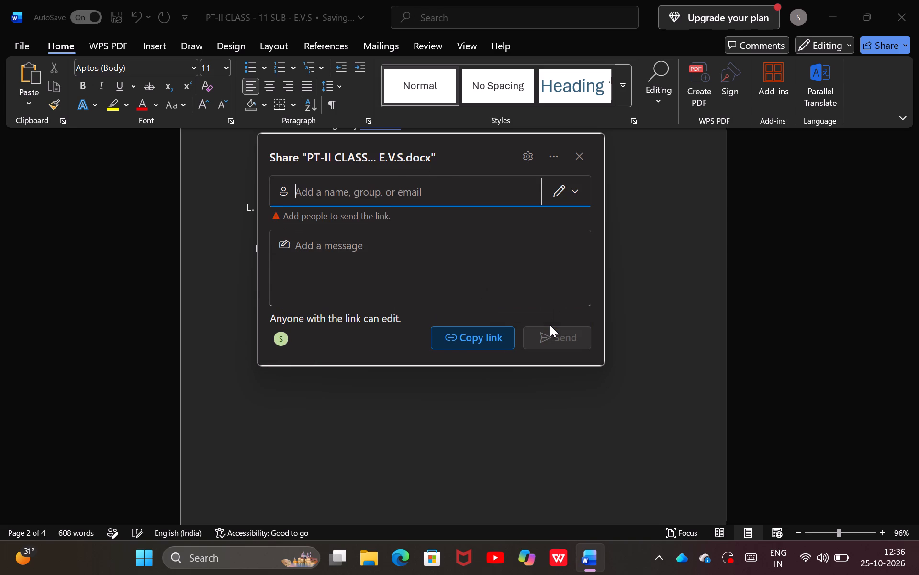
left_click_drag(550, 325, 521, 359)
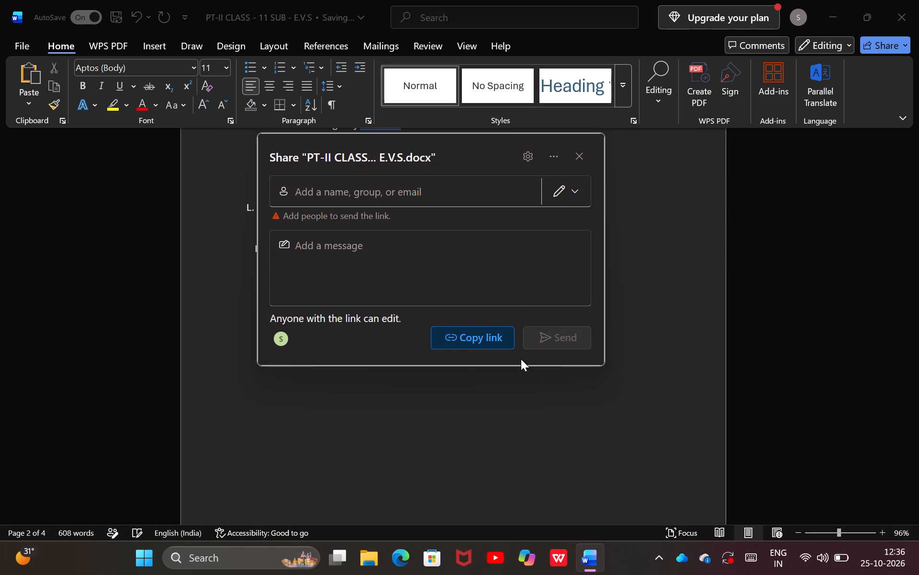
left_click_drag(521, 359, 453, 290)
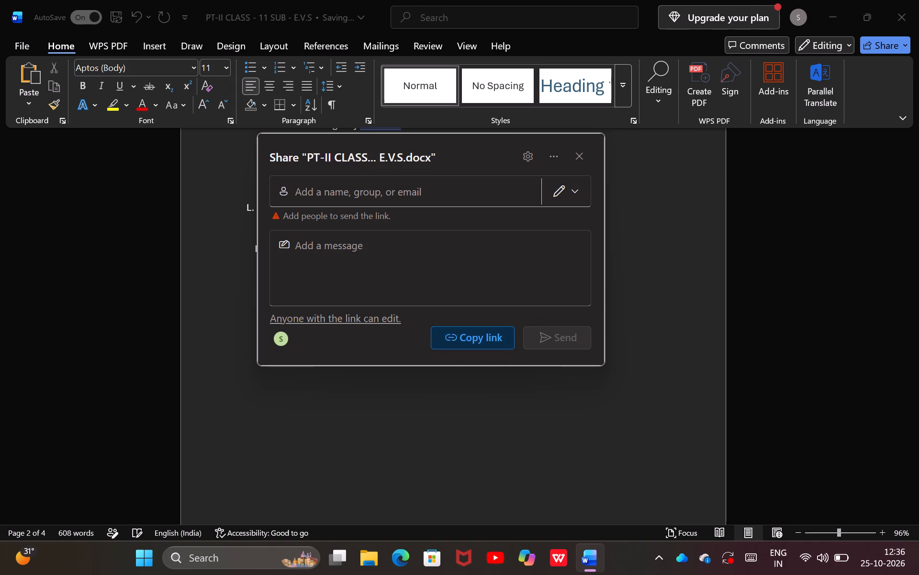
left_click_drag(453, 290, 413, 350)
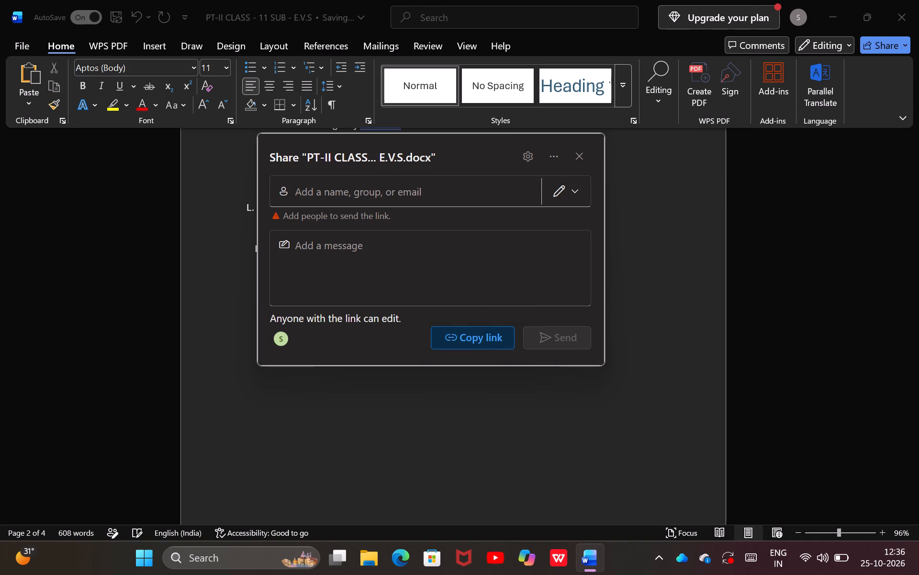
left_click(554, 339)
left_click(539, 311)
Copy the sharing link that lets anyone with it edit the question paper.
left_click(488, 339)
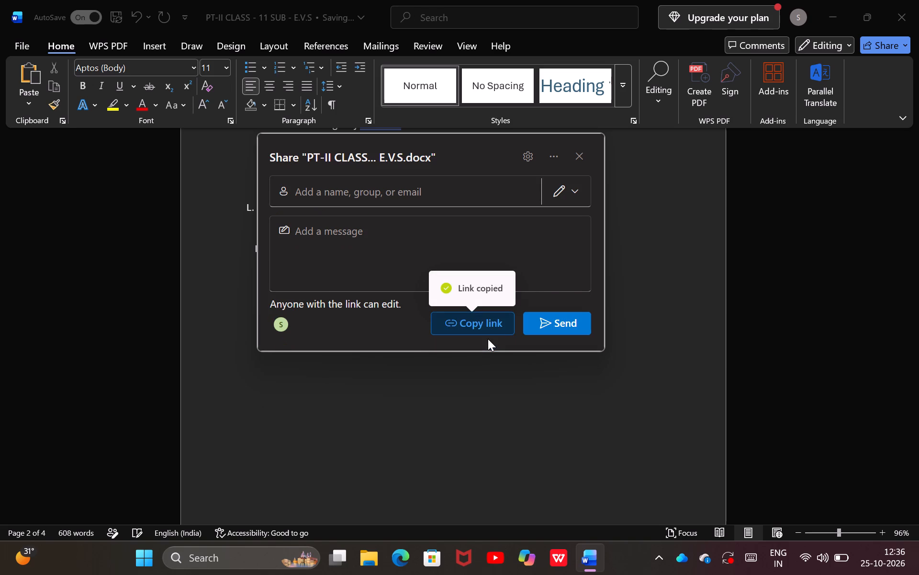
left_click(554, 319)
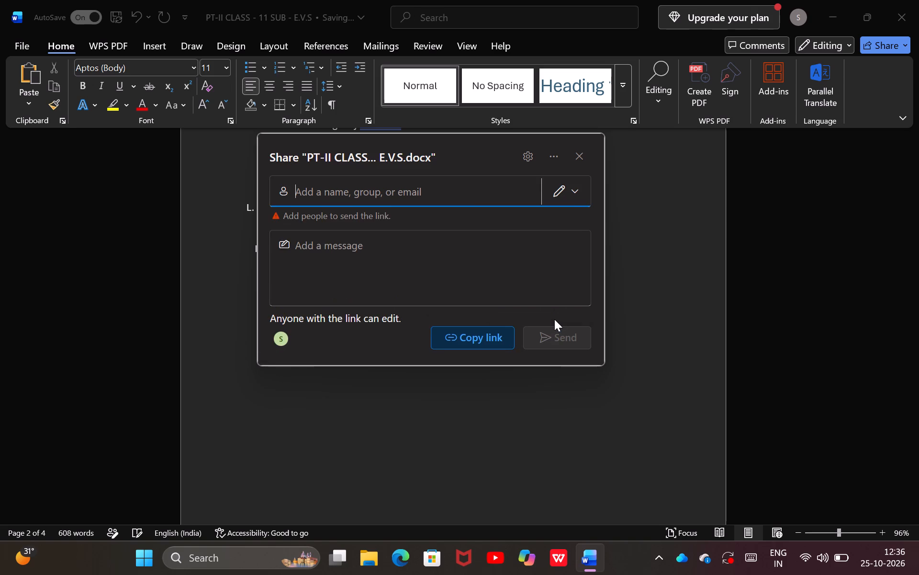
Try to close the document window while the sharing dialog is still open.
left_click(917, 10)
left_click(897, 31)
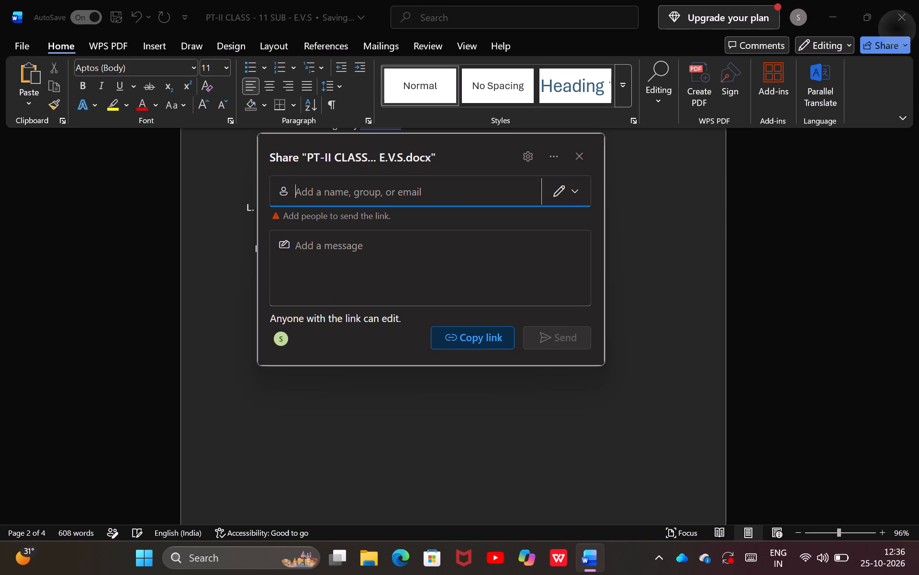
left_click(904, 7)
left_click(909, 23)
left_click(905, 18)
Dismiss the sharing dialog and close the PT-II class II E.V.S question paper along with Word.
left_click(900, 15)
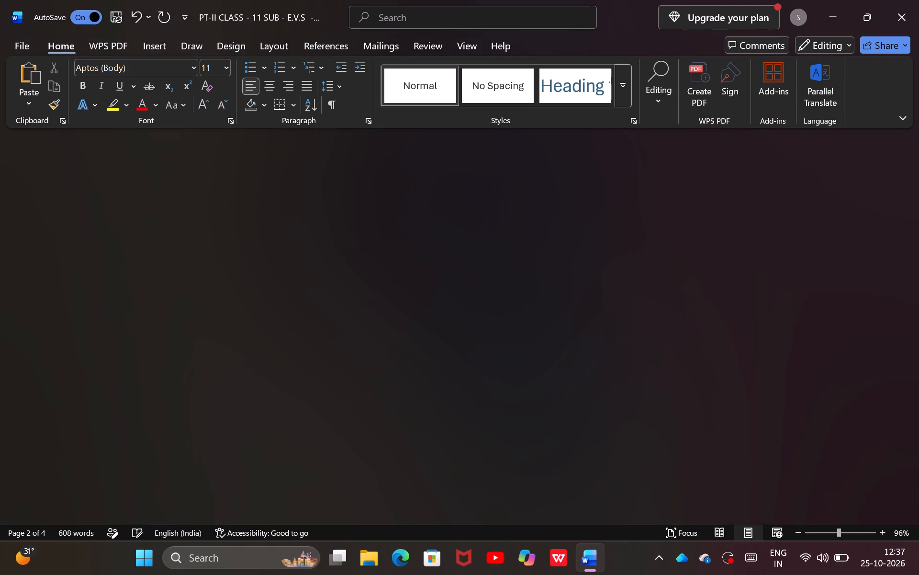
left_click(890, 9)
left_click(907, 21)
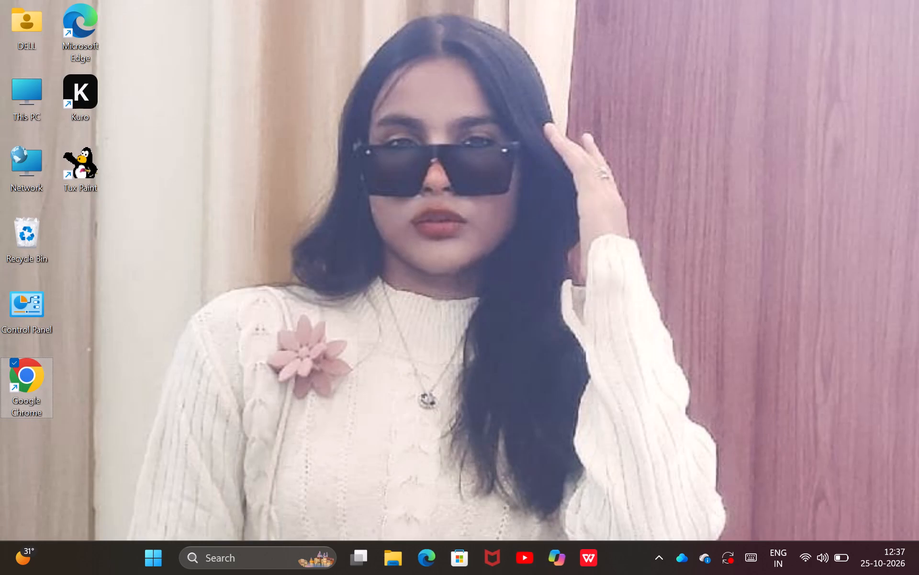
Launch Google Chrome from the desktop.
left_click(5, 384)
left_click(32, 384)
left_click_drag(32, 384, 26, 378)
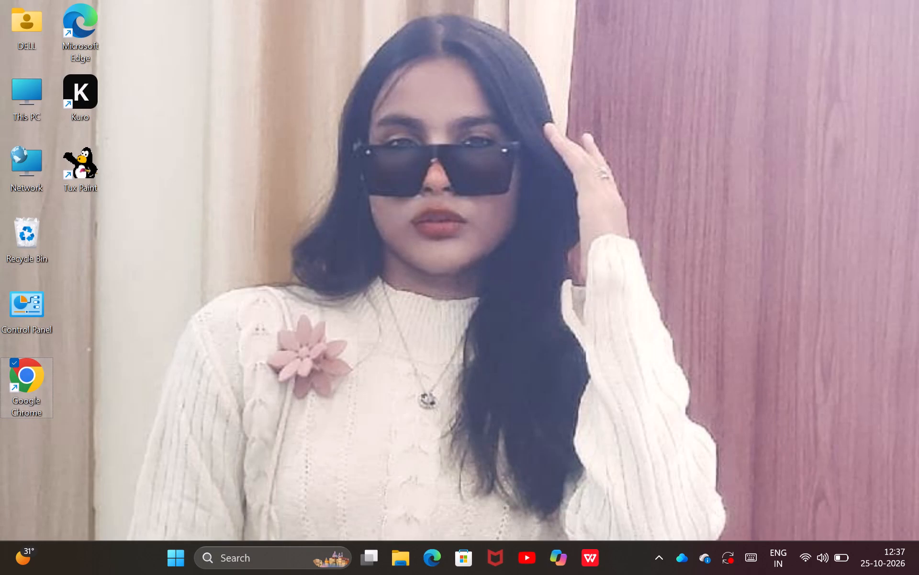
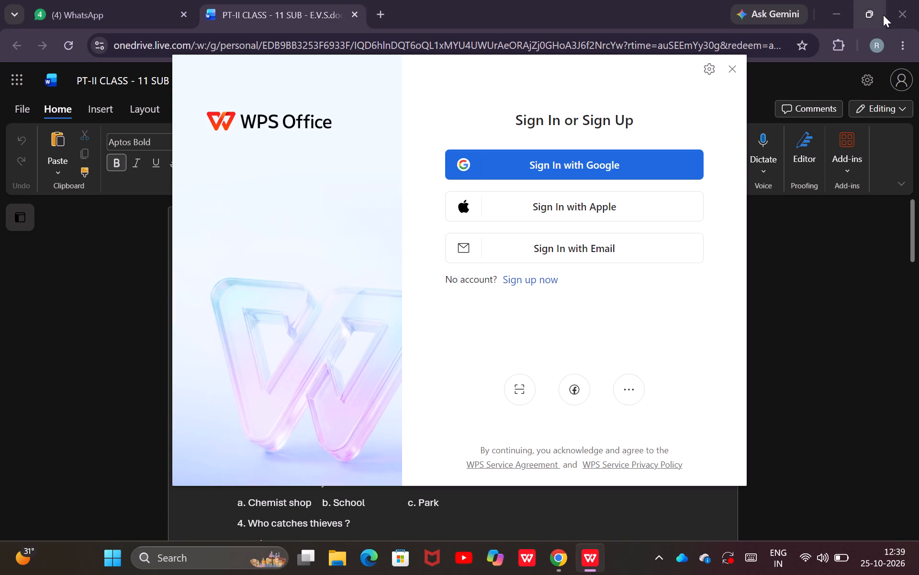
Dismiss the WPS Office sign-in window.
left_click(732, 69)
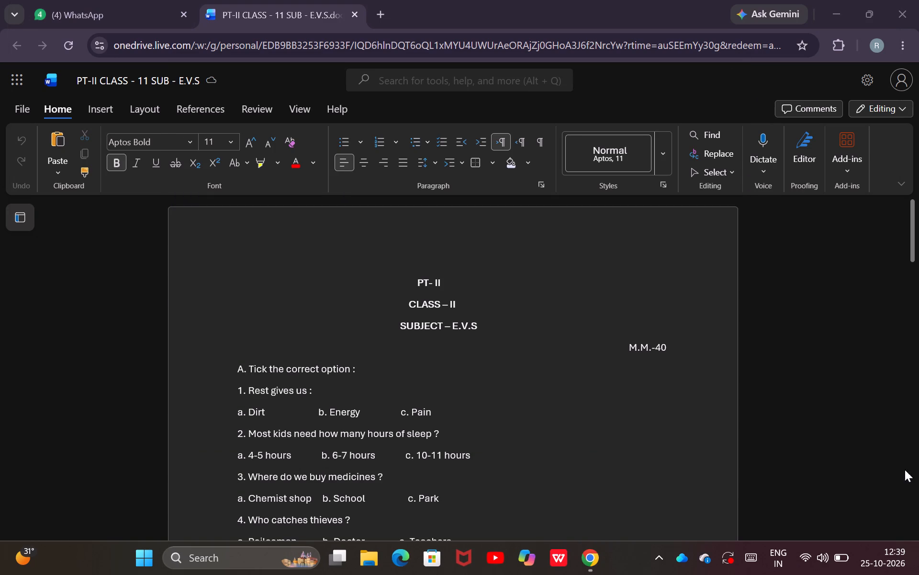
Look through the question paper, checking the layout of sections B to F.
double_click(916, 535)
left_click_drag(916, 535, 793, 540)
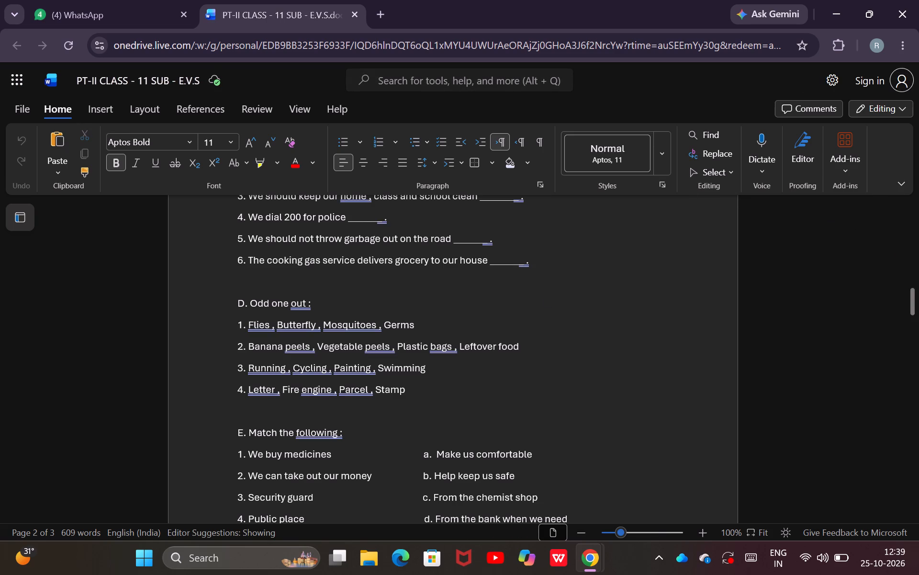
left_click_drag(911, 289, 918, 247)
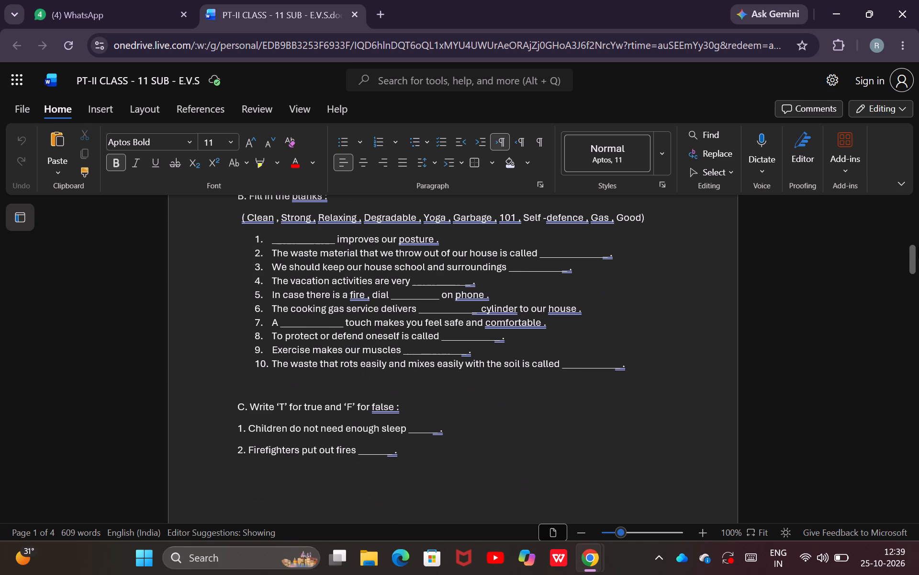
left_click_drag(918, 247, 910, 302)
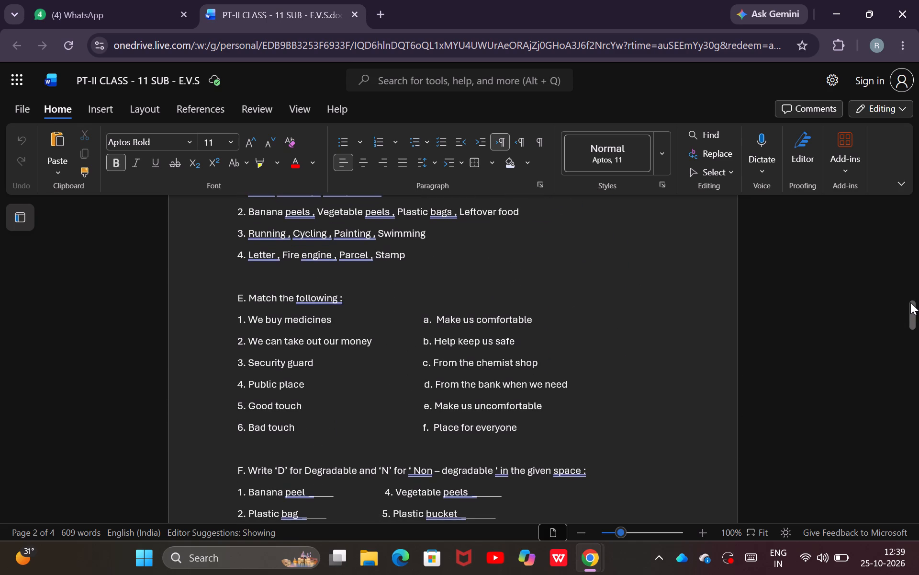
left_click_drag(910, 302, 653, 304)
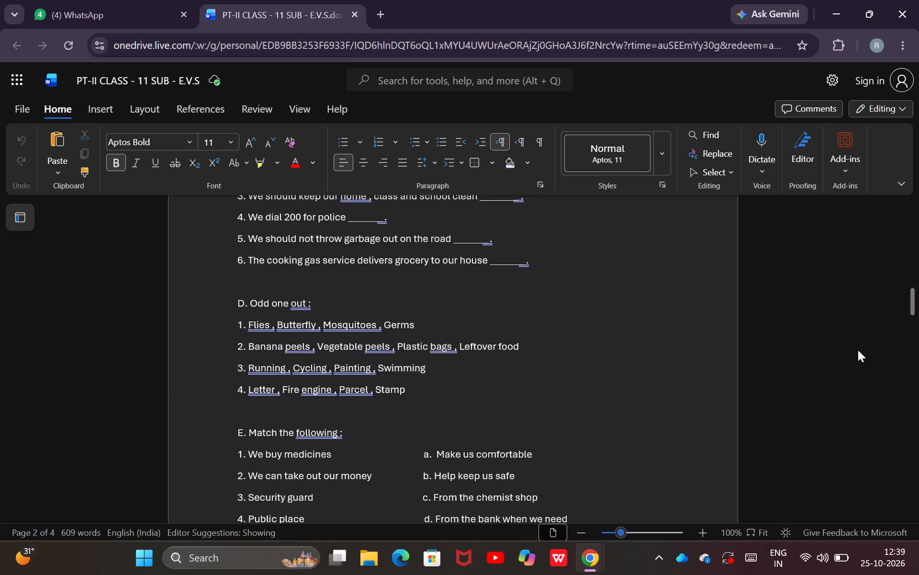
left_click_drag(907, 309, 914, 308)
left_click_drag(914, 308, 913, 289)
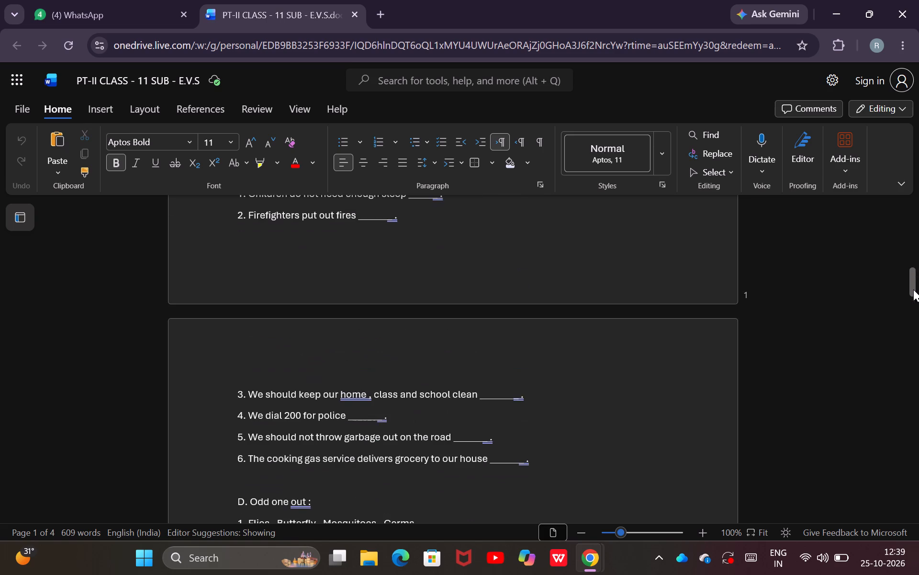
left_click_drag(913, 289, 909, 322)
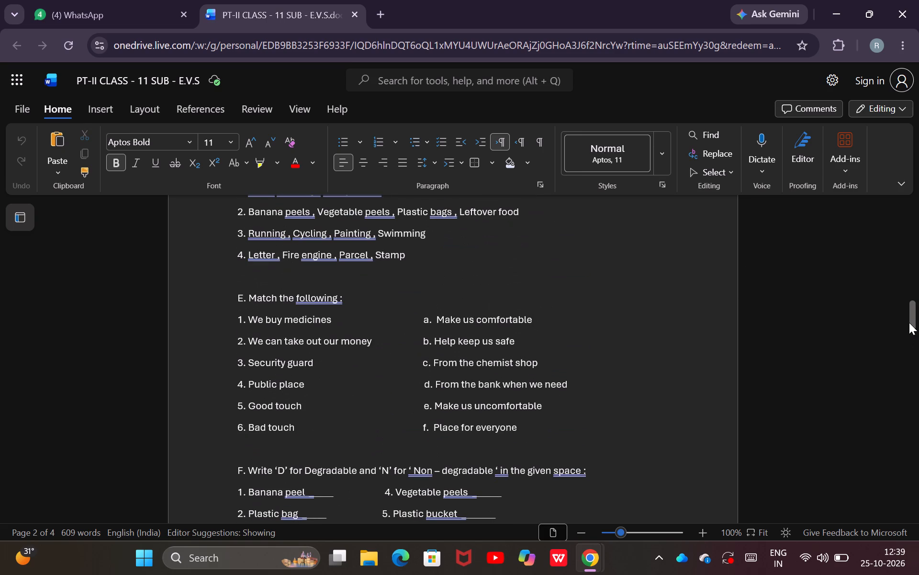
left_click_drag(909, 322, 596, 407)
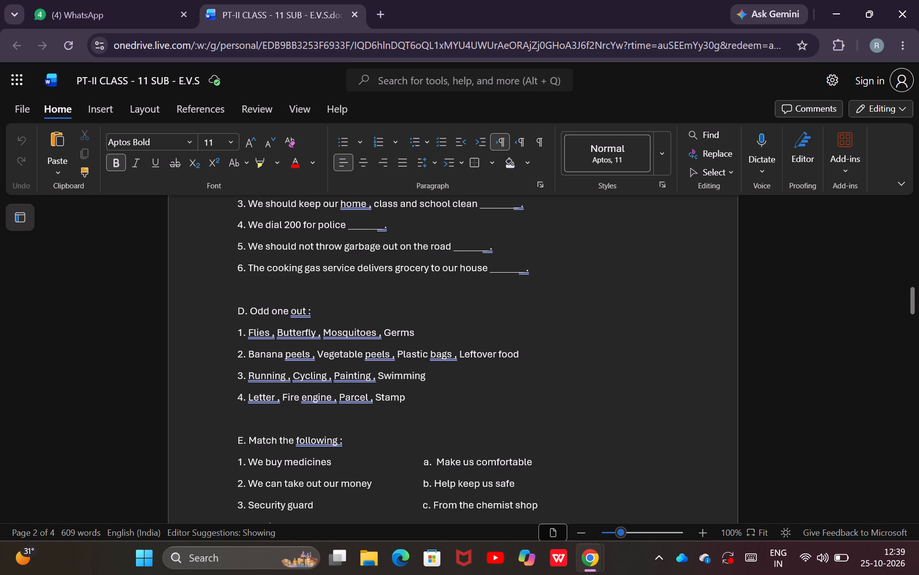
left_click(422, 460)
key("BackSpace")
key("BackSpace")
key("BackSpace")
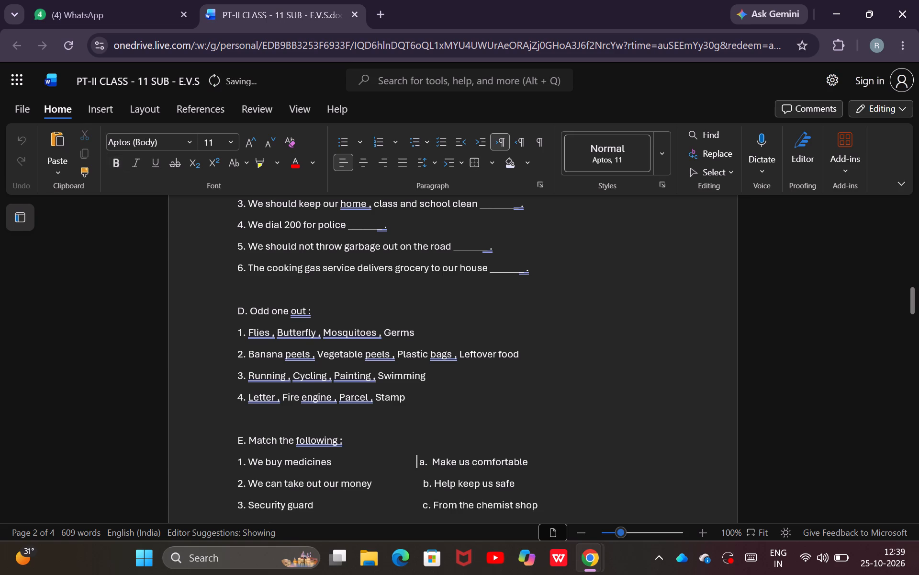
key("BackSpace")
key("BackSpace")
key("BackSpace")
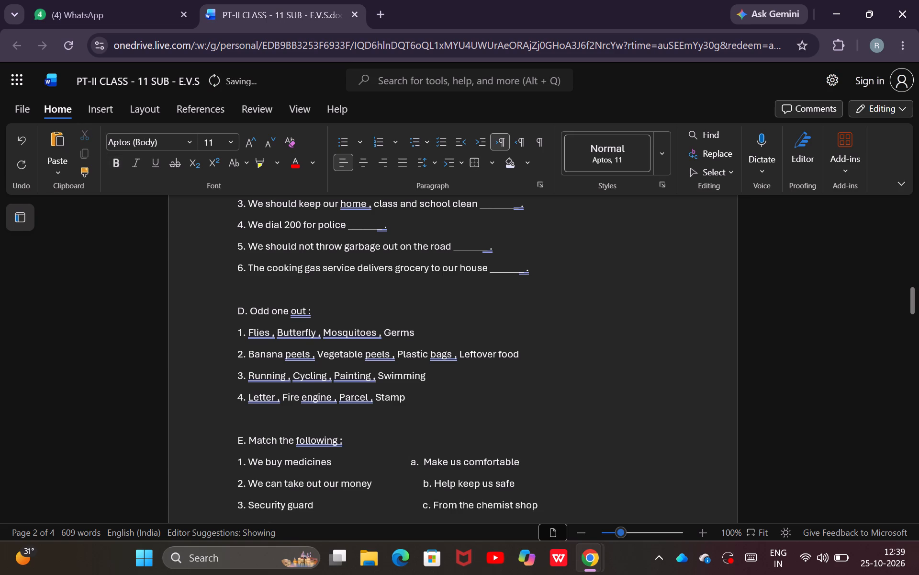
left_click(420, 483)
key("BackSpace")
key("BackSpace")
key("BackSpace")
key("BackSpace")
key("BackSpace")
key("BackSpace")
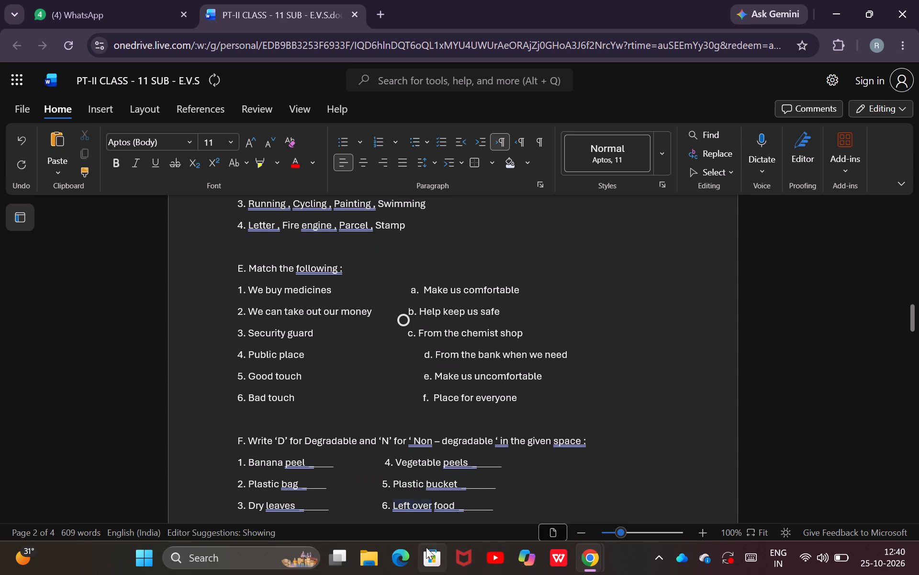
left_click(423, 356)
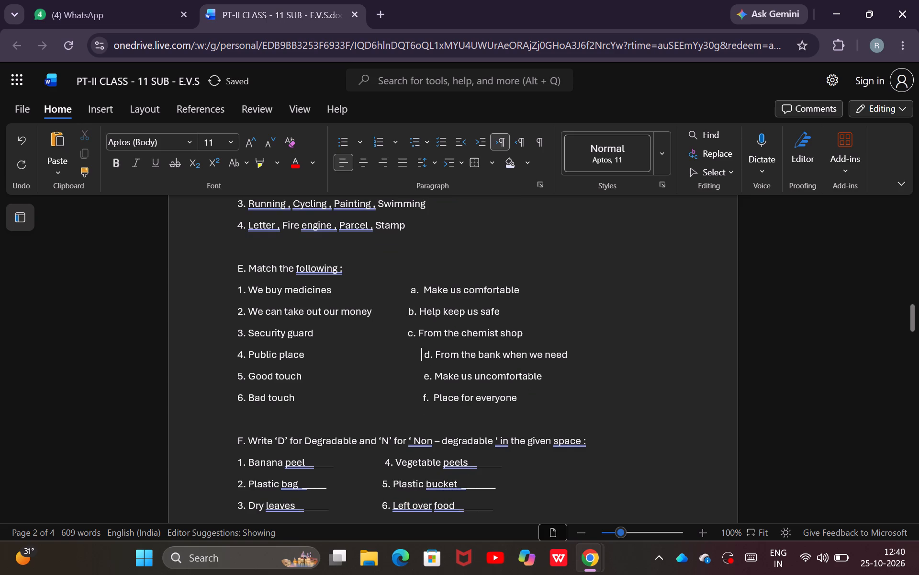
key("BackSpace")
key("BackSpace")
key("BackSpace")
key("BackSpace")
key("BackSpace")
key("BackSpace")
key("BackSpace")
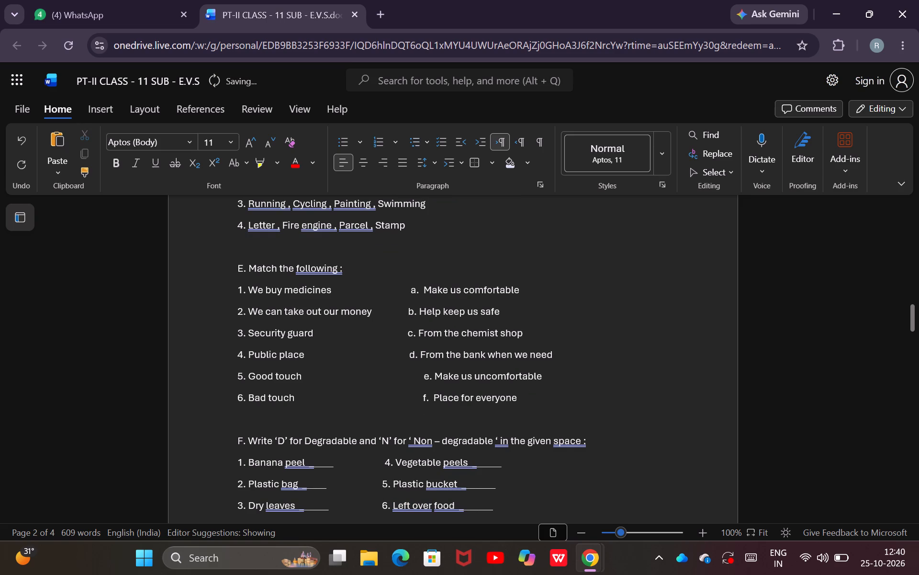
Remove extra spaces before options e and f in section E so they line up with the options above.
left_click(423, 371)
key("BackSpace")
key("BackSpace")
key("BackSpace")
key("BackSpace")
key("BackSpace")
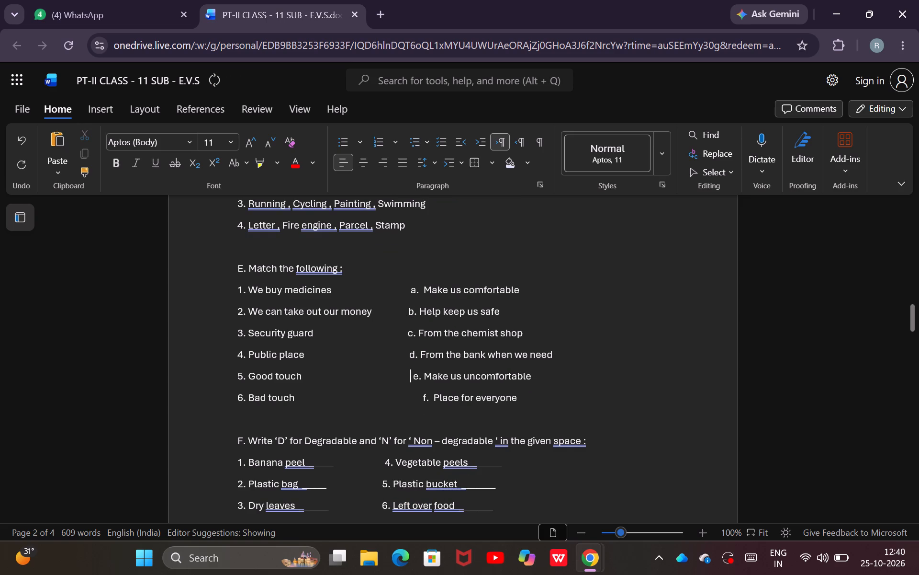
key("BackSpace")
left_click(418, 397)
key("BackSpace")
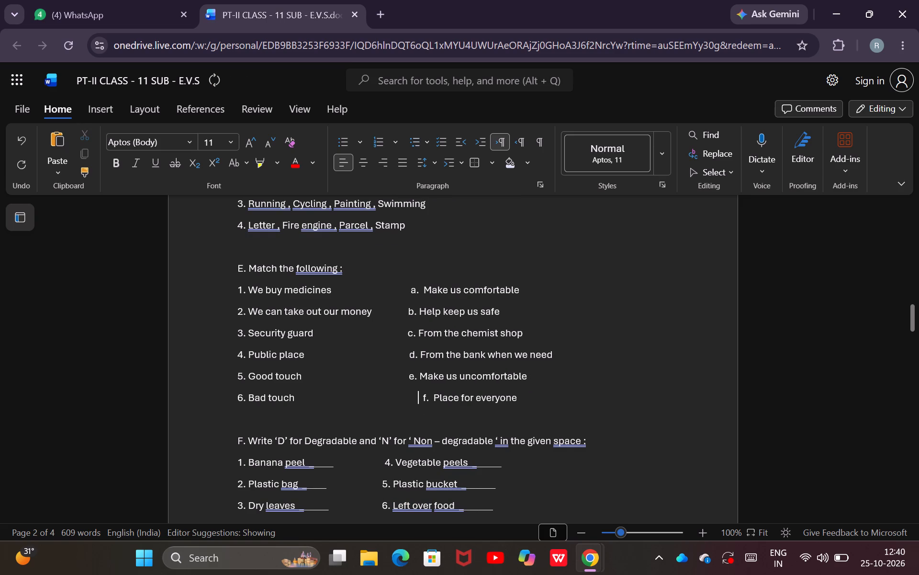
key("BackSpace")
key("BackSpace")
key("BackSpace")
key("BackSpace")
key("BackSpace")
key("BackSpace")
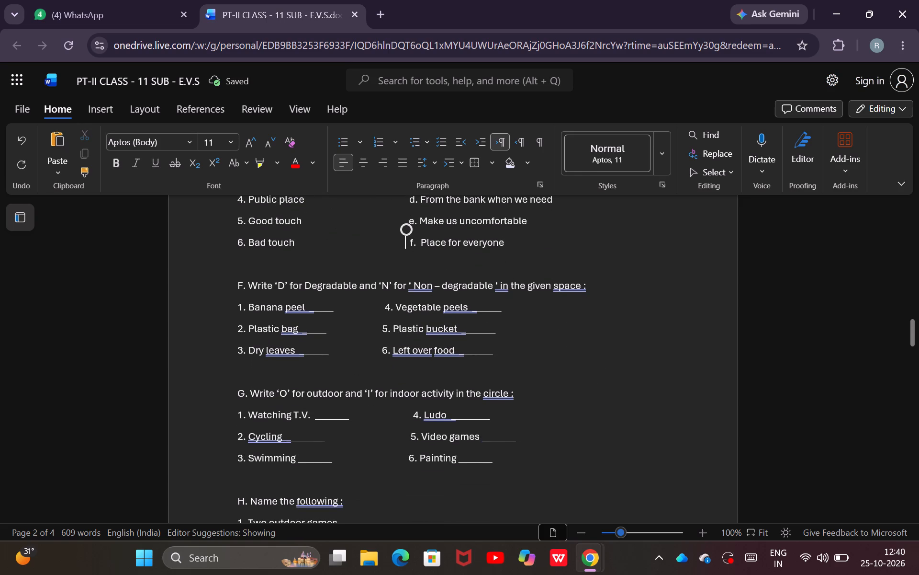
Remove extra spaces before items 4, Vegetable peels, and 5, Plastic bucket, in section F, moving them closer to the first column.
left_click(379, 308)
key("BackSpace")
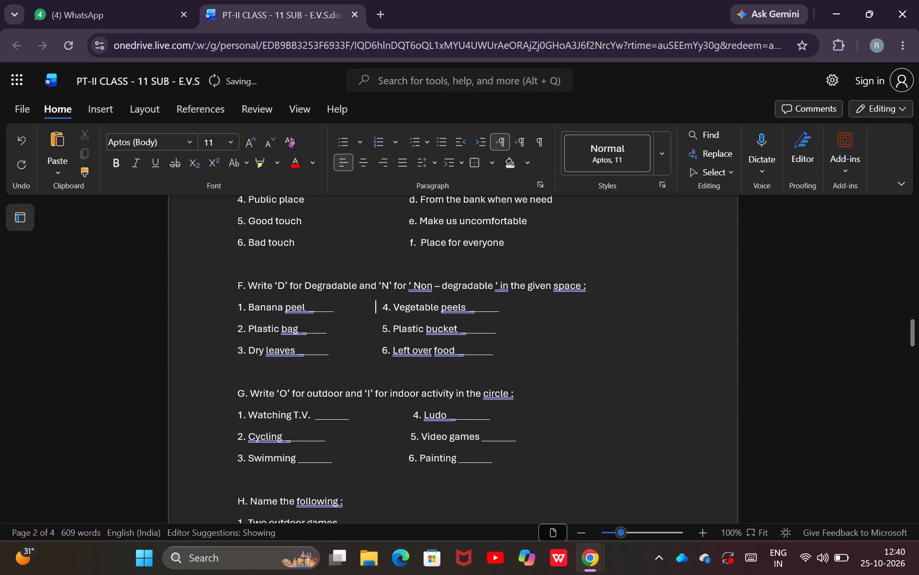
key("BackSpace")
key("BackSpace")
key("BackSpace")
key("BackSpace")
key("BackSpace")
key("BackSpace")
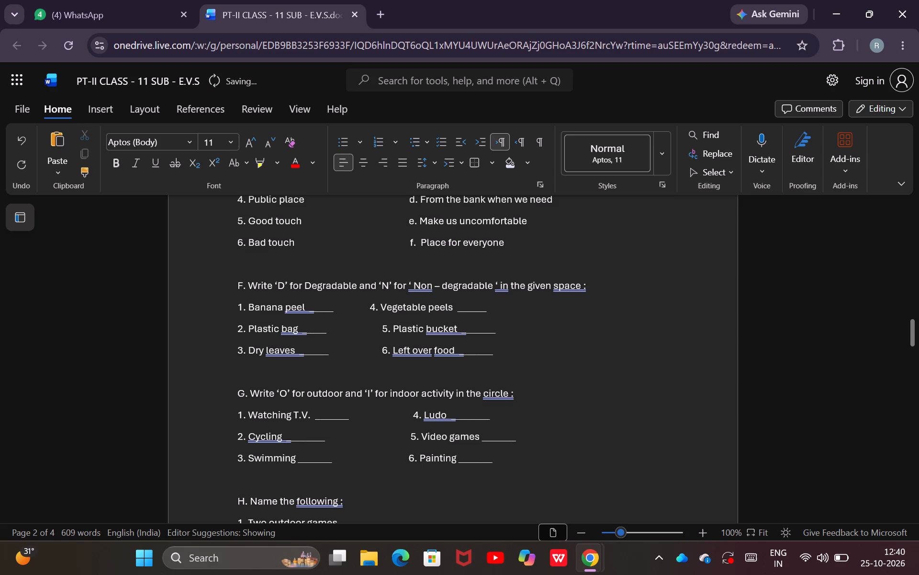
left_click(383, 329)
key("BackSpace")
key("BackSpace")
key("BackSpace")
key("BackSpace")
key("BackSpace")
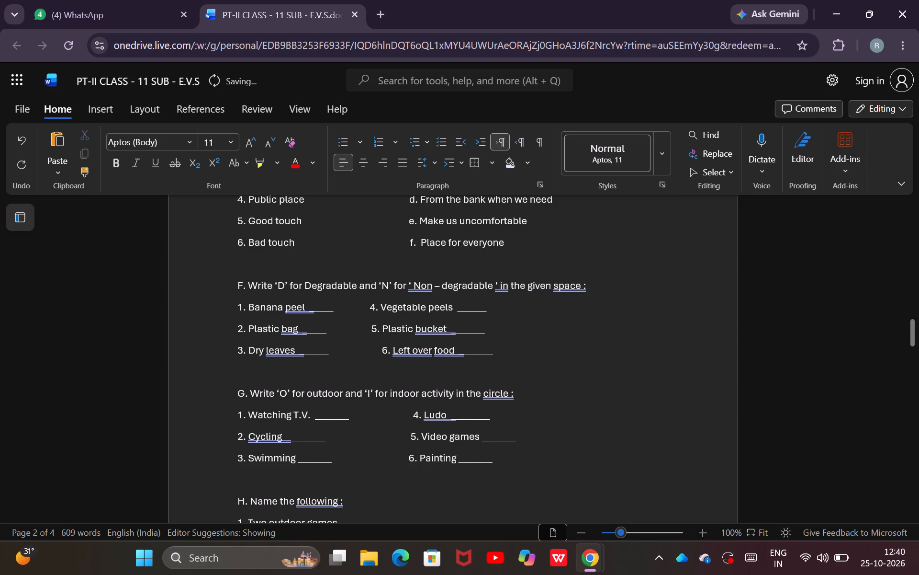
Remove extra spaces before item 6, Left over food, in section F to align it with items 4 and 5.
left_click(377, 349)
key("BackSpace")
key("BackSpace")
key("BackSpace")
key("BackSpace")
key("BackSpace")
key("BackSpace")
key("BackSpace")
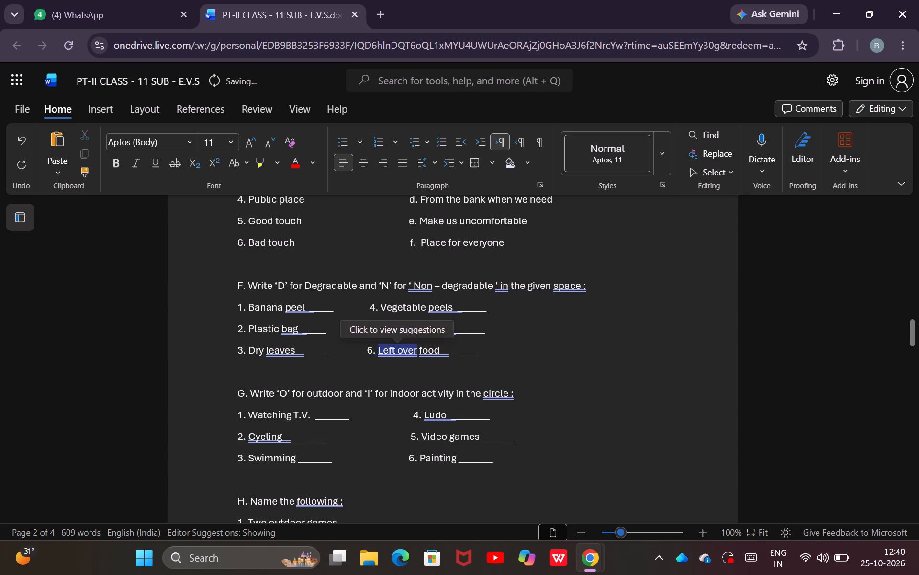
Remove extra spaces before items 4, Ludo, 5, Video games, and 6, Painting, in section G, moving that column inward.
left_click(409, 413)
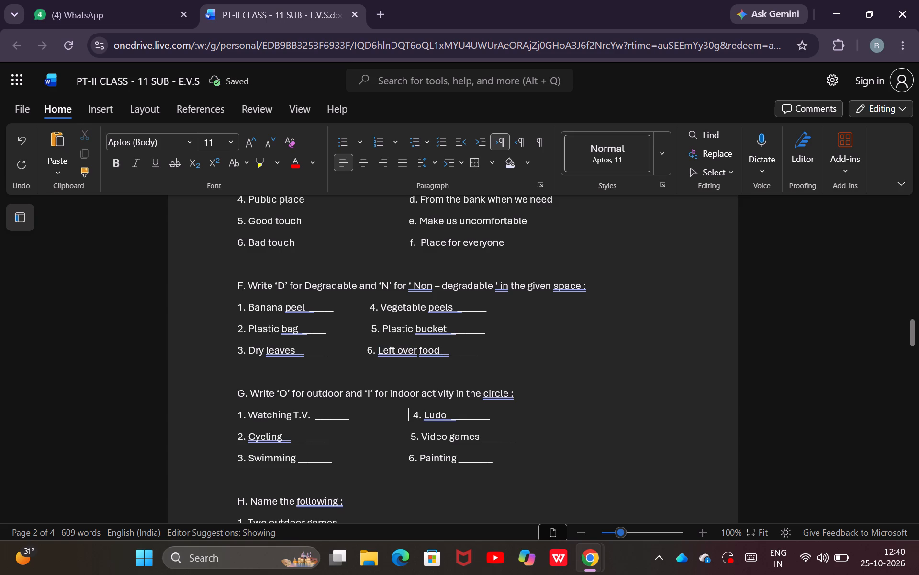
key("BackSpace")
key("BackSpace")
key("BackSpace")
key("BackSpace")
key("BackSpace")
left_click(407, 432)
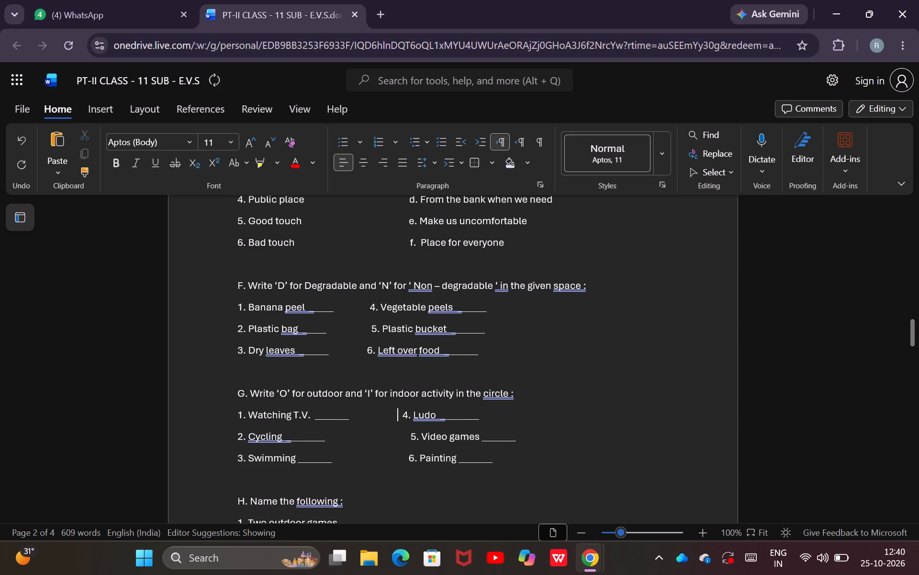
key("BackSpace")
key("BackSpace")
key("BackSpace")
key("BackSpace")
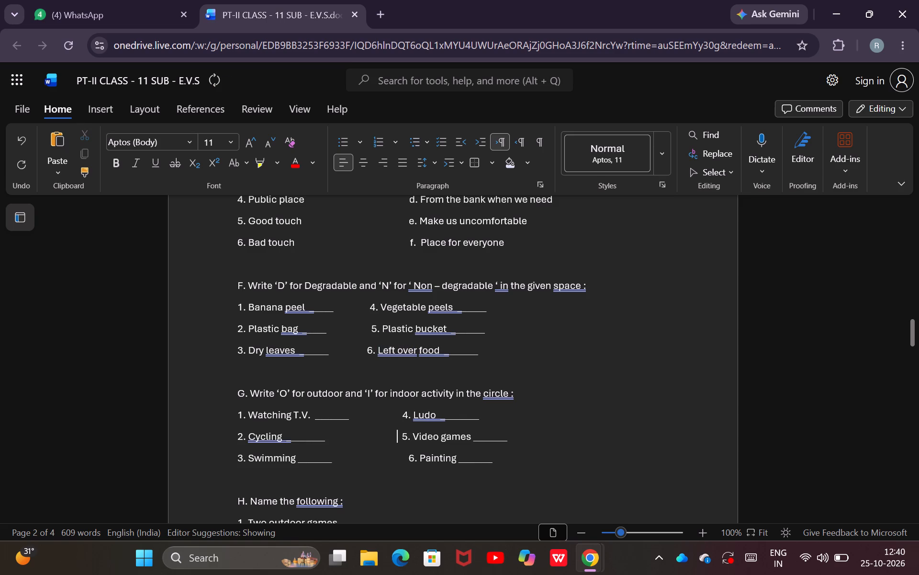
left_click(407, 454)
key("BackSpace")
key("BackSpace")
key("BackSpace")
key("BackSpace")
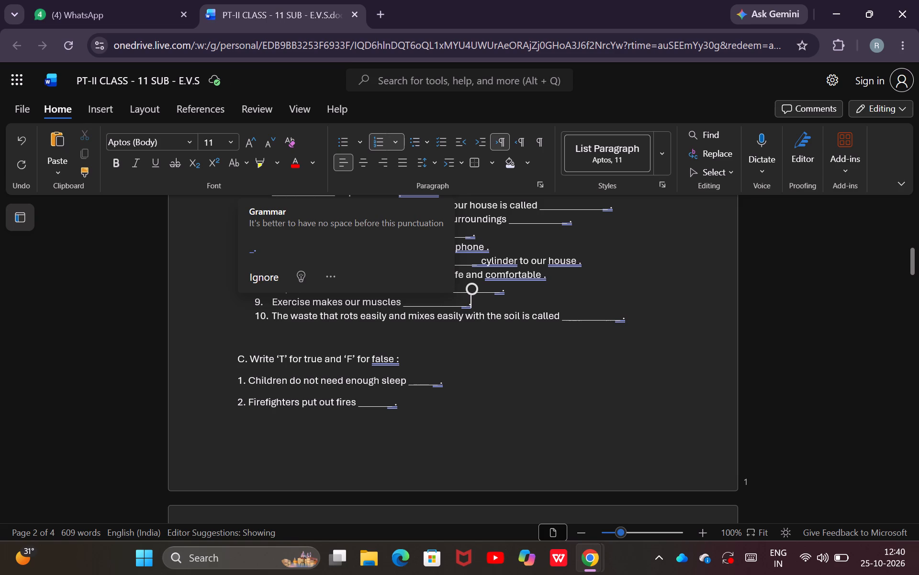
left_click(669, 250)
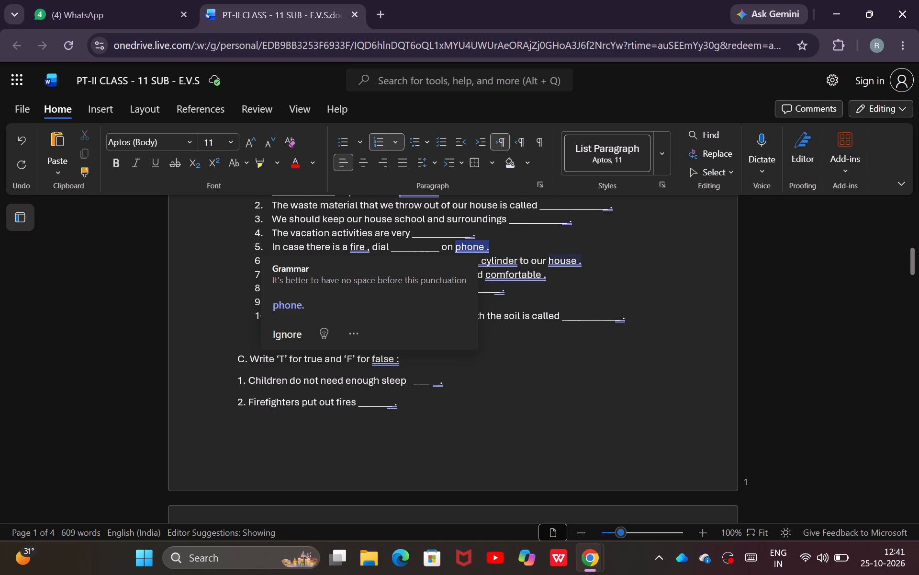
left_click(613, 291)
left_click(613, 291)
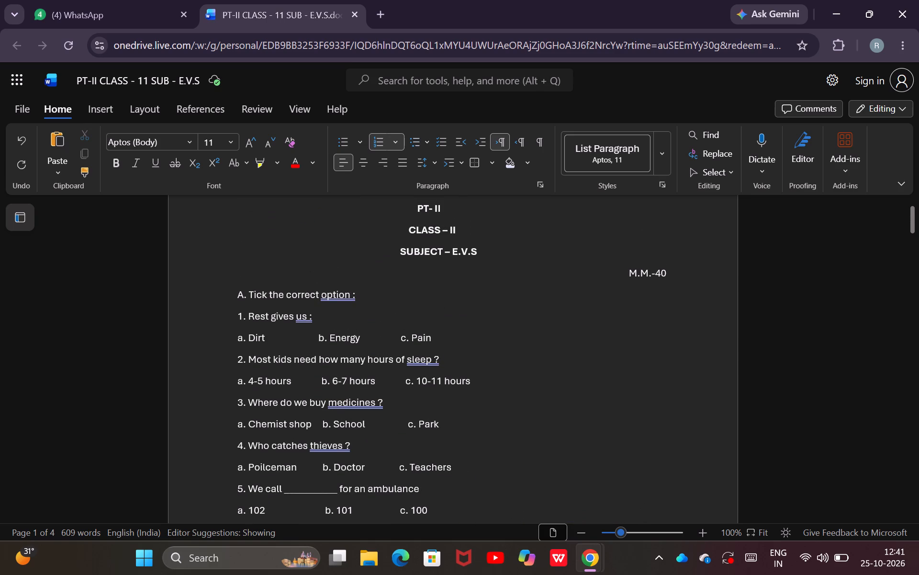
Add the marks [3] after the section A heading, Tick the correct option, separated by a wide run of spaces.
left_click(412, 303)
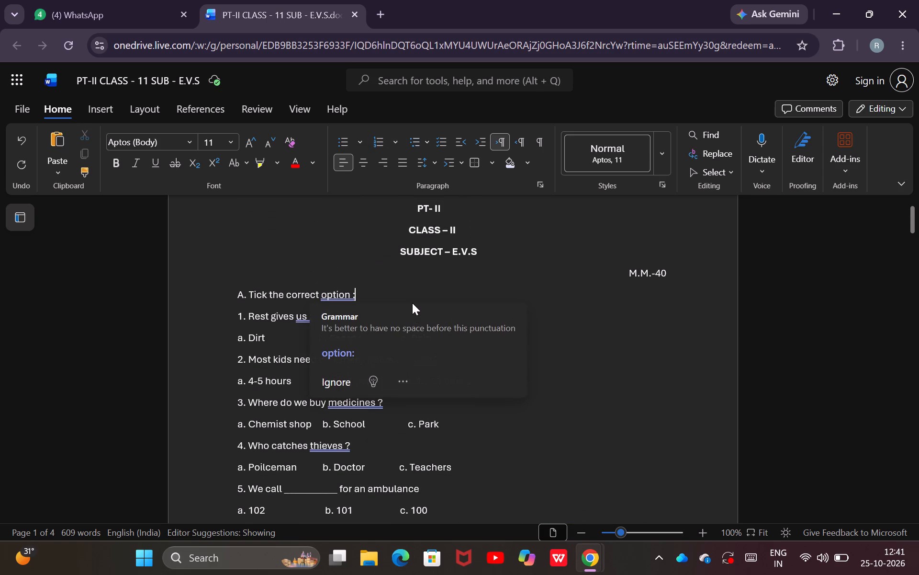
key("space")
key("space")
key("space")
key("space")
key("space")
key("space")
key("space")
key("space")
key("space")
key("space")
key("space")
key("space")
key("space")
key("space")
key("space")
key("space")
key("space")
key("space")
key("space")
key("space")
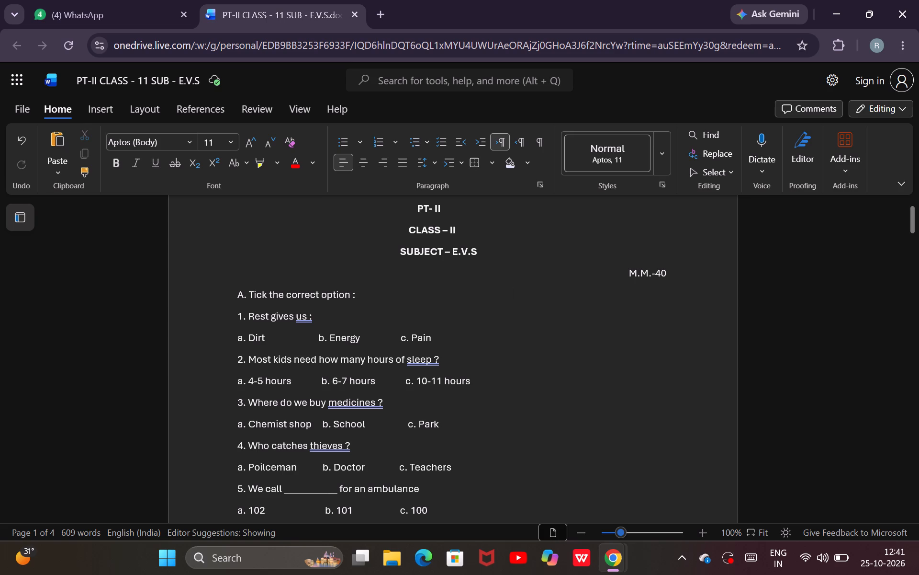
type("[3]")
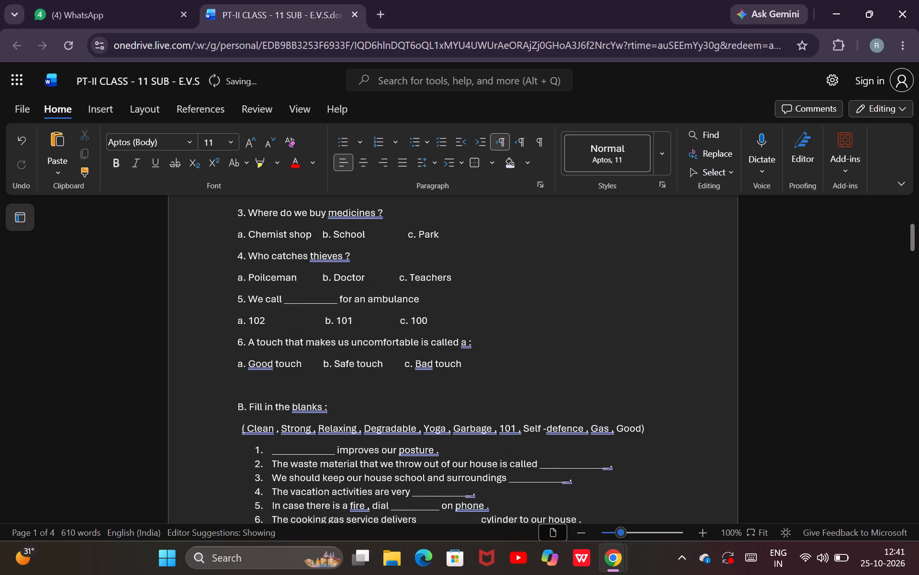
Add the marks [5] after the section B heading, Fill in the blanks, separated by a wide run of spaces.
left_click(514, 398)
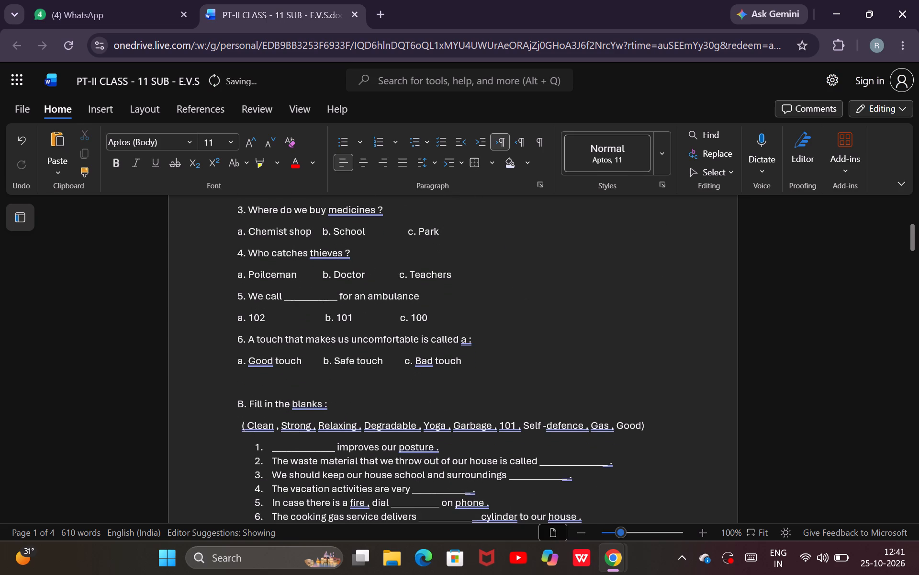
key("space")
key("space")
key("space")
key("space")
key("space")
key("space")
key("space")
key("space")
key("space")
key("space")
key("space")
key("space")
key("space")
key("space")
key("space")
key("space")
key("space")
key("space")
key("space")
key("space")
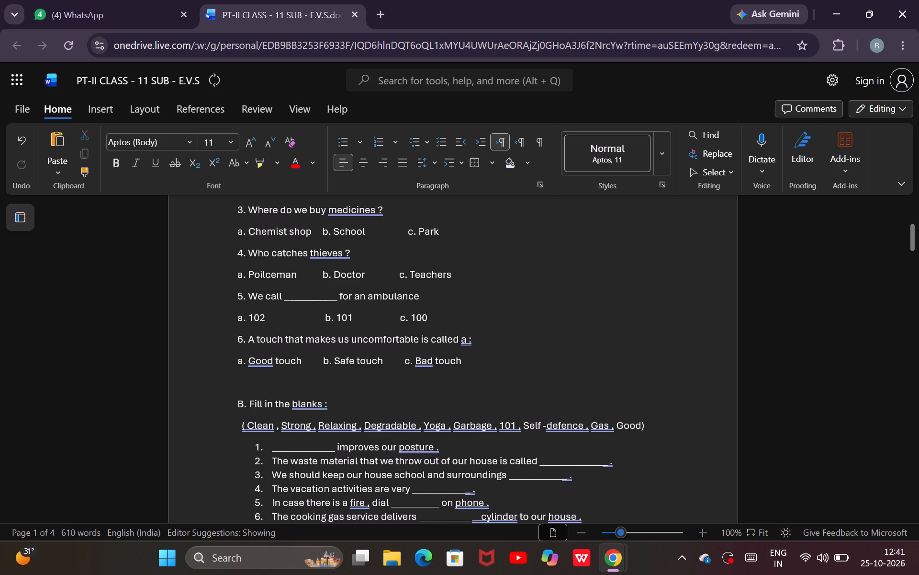
key("space")
key("space")
key("space")
type("[")
key("5")
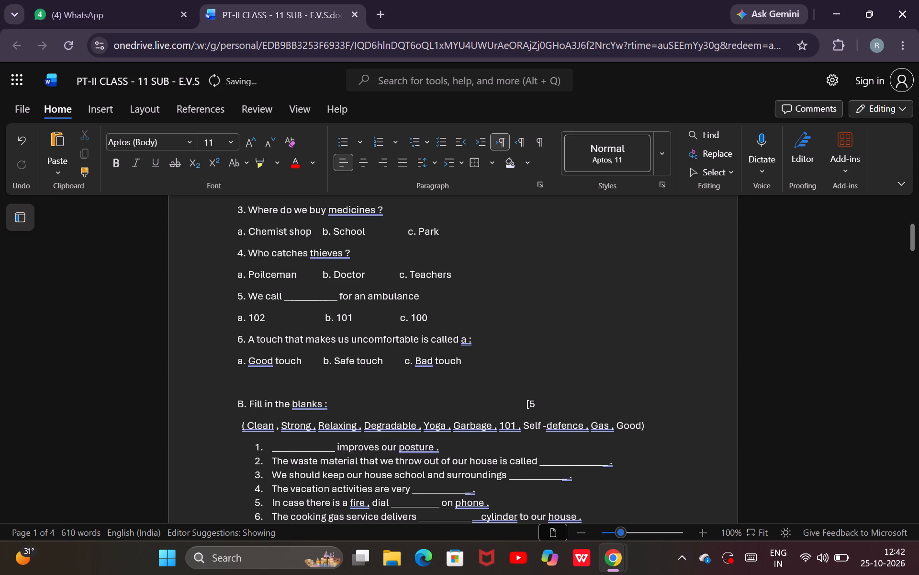
key("bracketright")
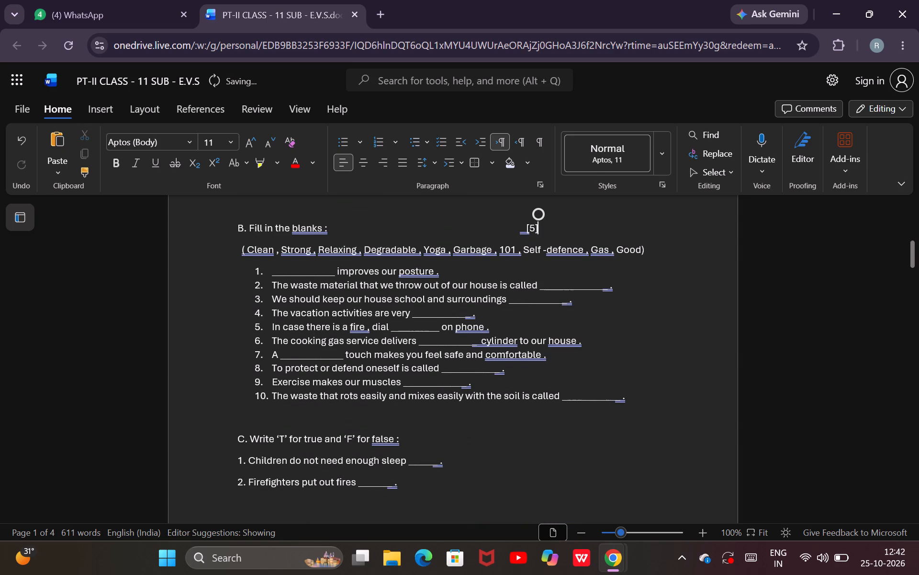
left_click(429, 447)
key("space")
key("space")
key("space")
key("space")
key("space")
key("space")
key("space")
key("space")
key("space")
key("space")
key("space")
key("space")
key("space")
key("space")
key("space")
key("space")
key("space")
key("space")
key("space")
key("space")
key("bracketleft")
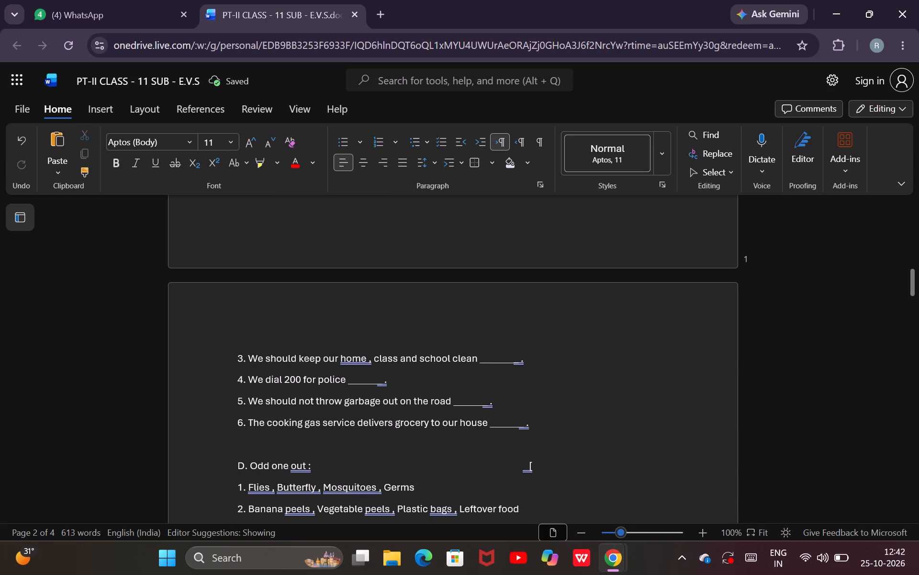
key("2")
key("bracketright")
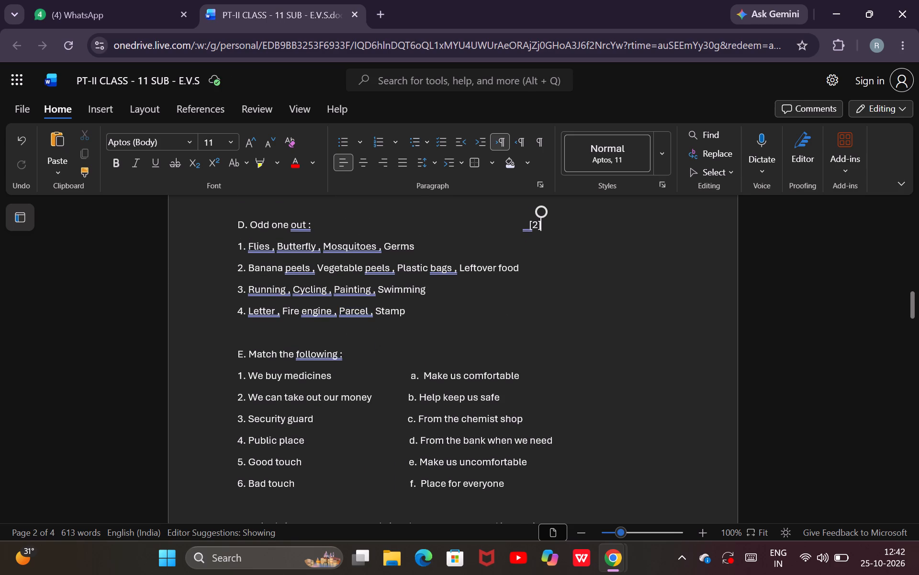
Add the marks [3] after the section E heading, Match the following, spaced out to line up with the section D marks.
left_click(383, 347)
key("space")
key("space")
key("space")
key("space")
key("space")
key("space")
key("space")
key("space")
key("space")
key("space")
key("space")
key("space")
key("space")
key("space")
key("space")
key("space")
key("space")
key("space")
key("space")
key("space")
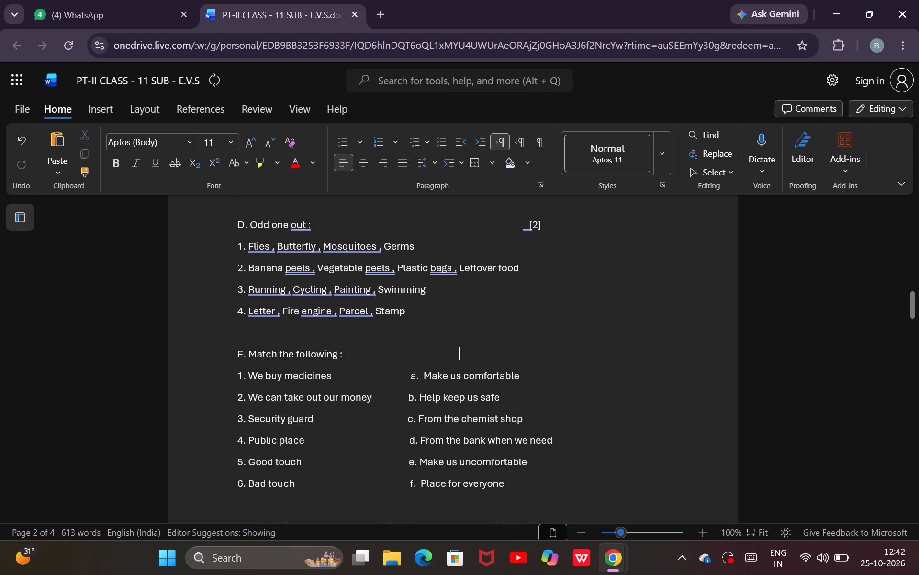
key("space")
key("space")
key("space")
key("space")
key("space")
key("space")
key("space")
key("space")
key("space")
key("space")
key("space")
key("space")
key("space")
key("space")
key("space")
key("space")
key("bracketleft")
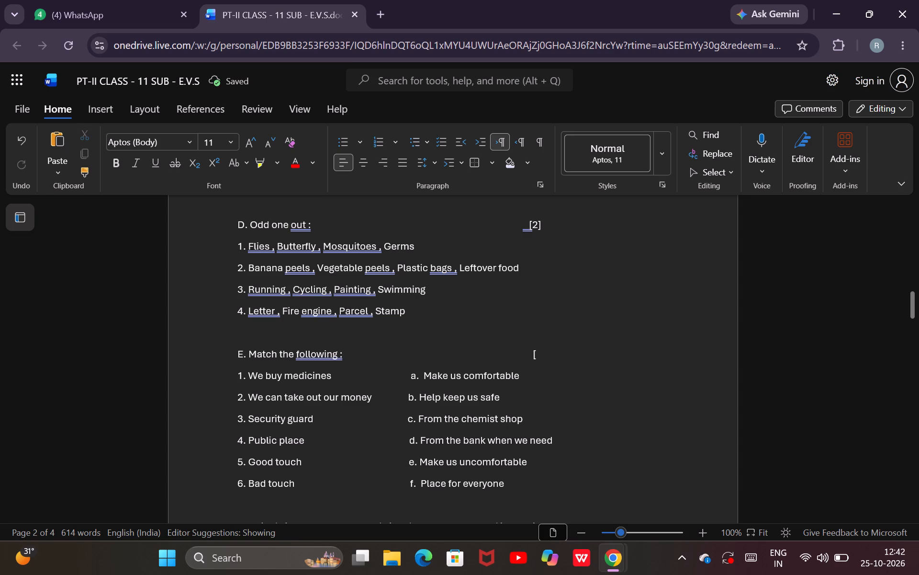
key("3")
key("bracketright")
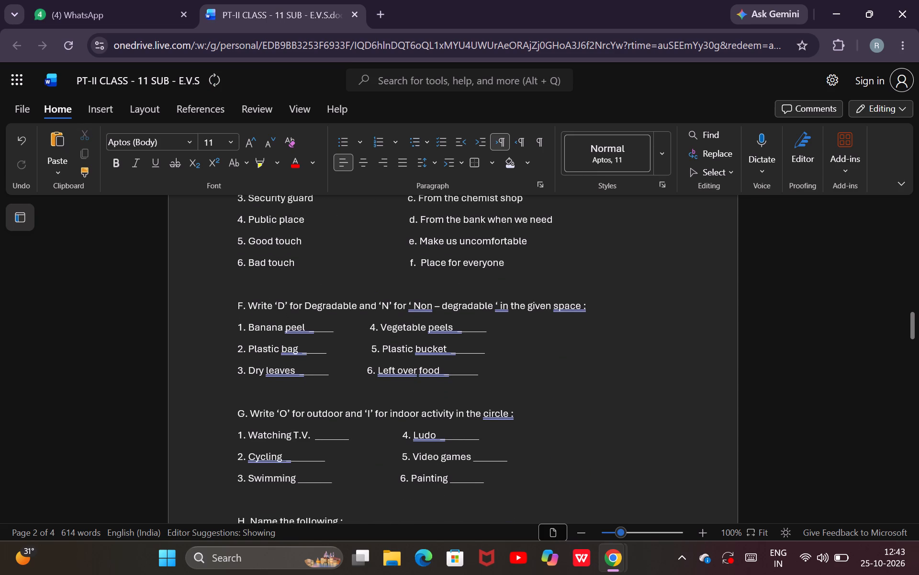
Add the marks [3] directly after the colon of the section F heading about Degradable and Non-degradable.
left_click(595, 304)
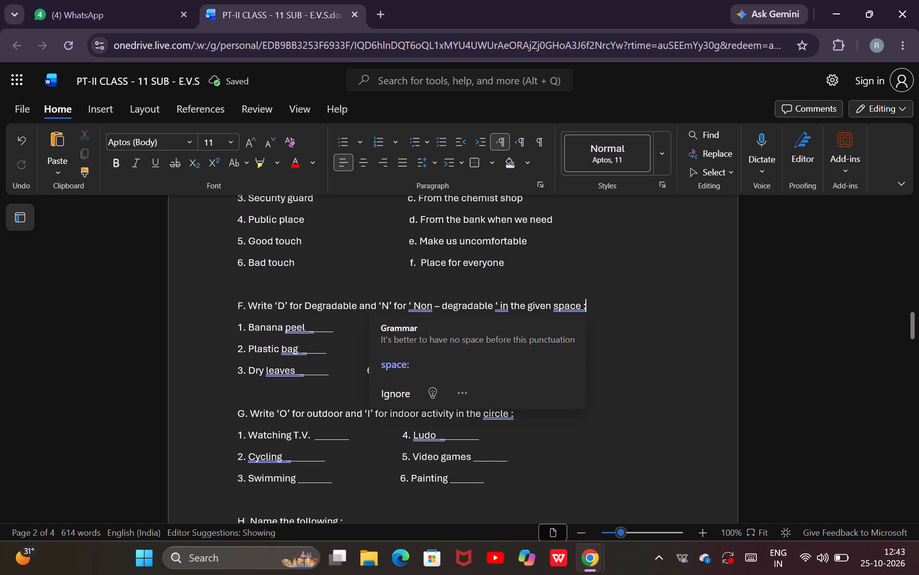
key("bracketleft")
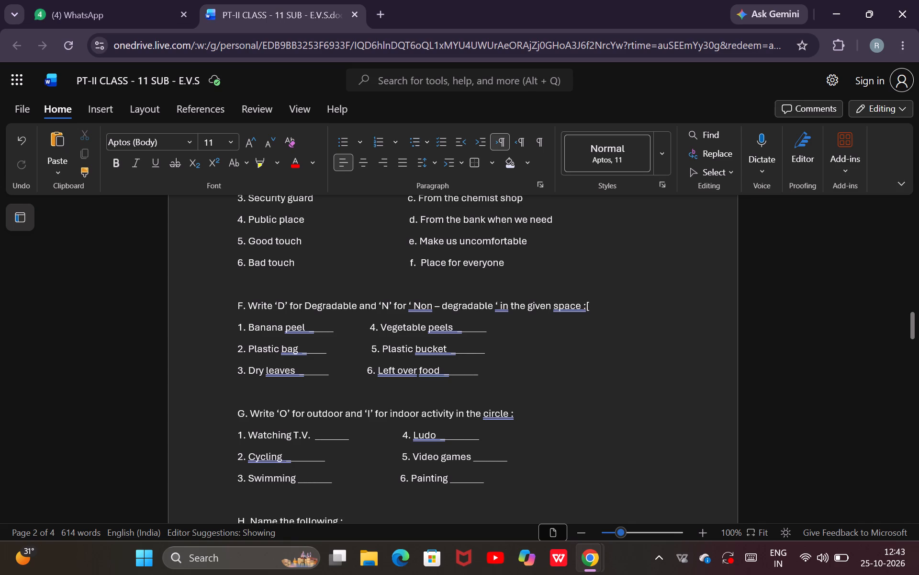
type("3]")
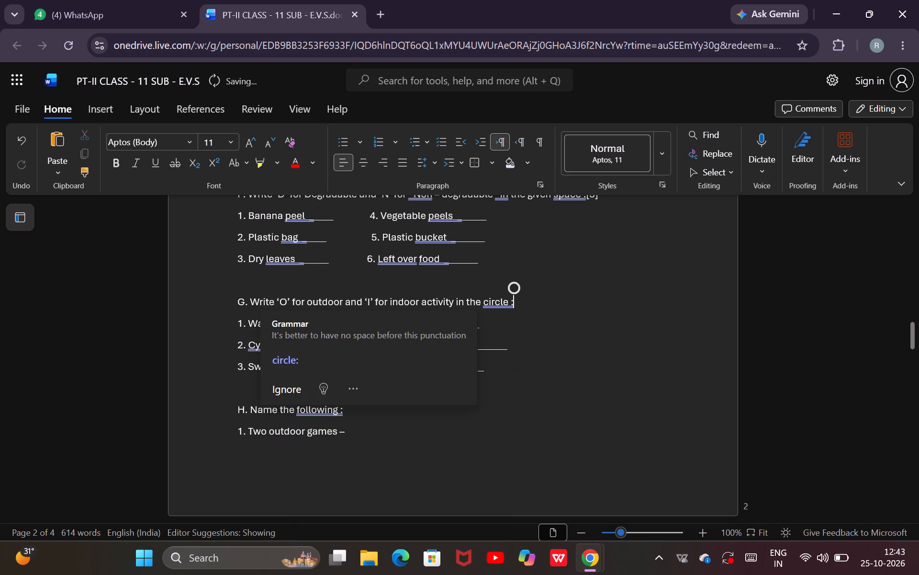
Add the marks [3] one space after the section G heading about outdoor and indoor activity.
key("space")
type("[")
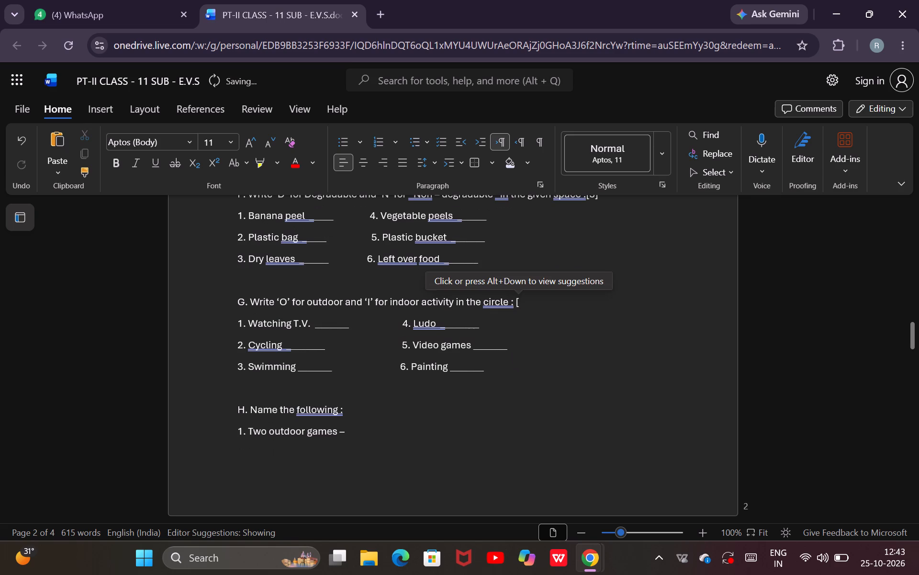
key("3")
key("bracketright")
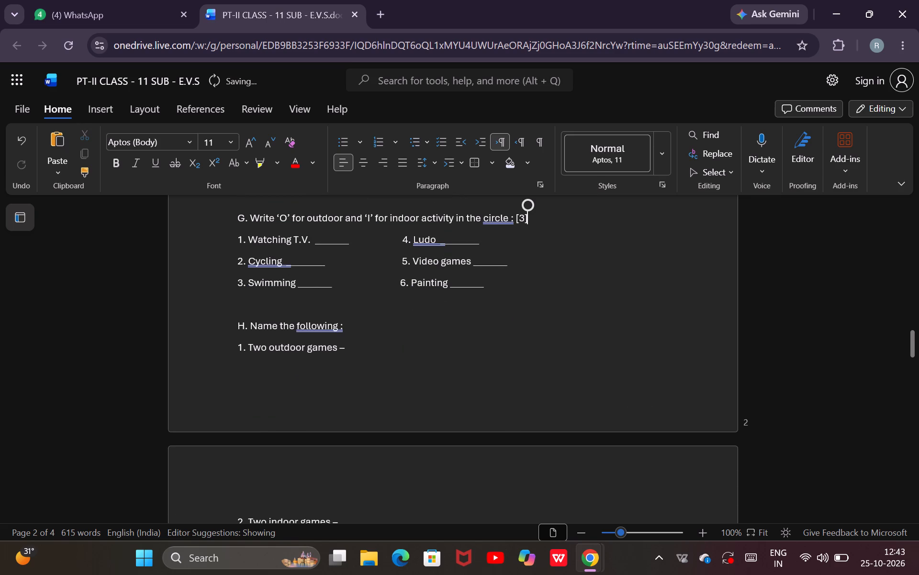
Add the marks [2] after the section H heading, Name the following, separated by a wide run of spaces.
left_click(453, 325)
key("space")
key("space")
key("space")
key("space")
key("space")
key("space")
key("space")
key("space")
key("space")
key("space")
key("space")
key("space")
key("space")
key("space")
key("space")
key("space")
key("space")
key("space")
key("space")
key("space")
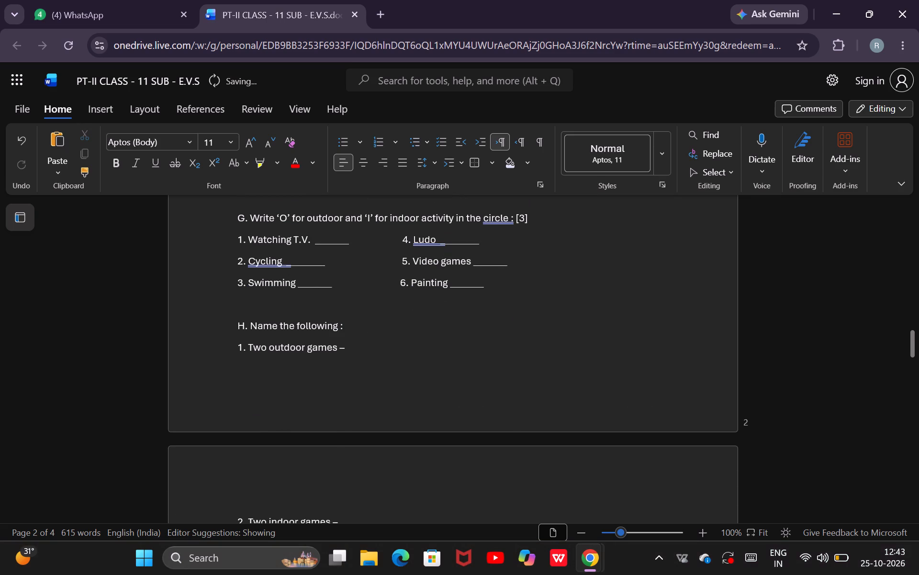
key("space")
key("space")
key("space")
key("space")
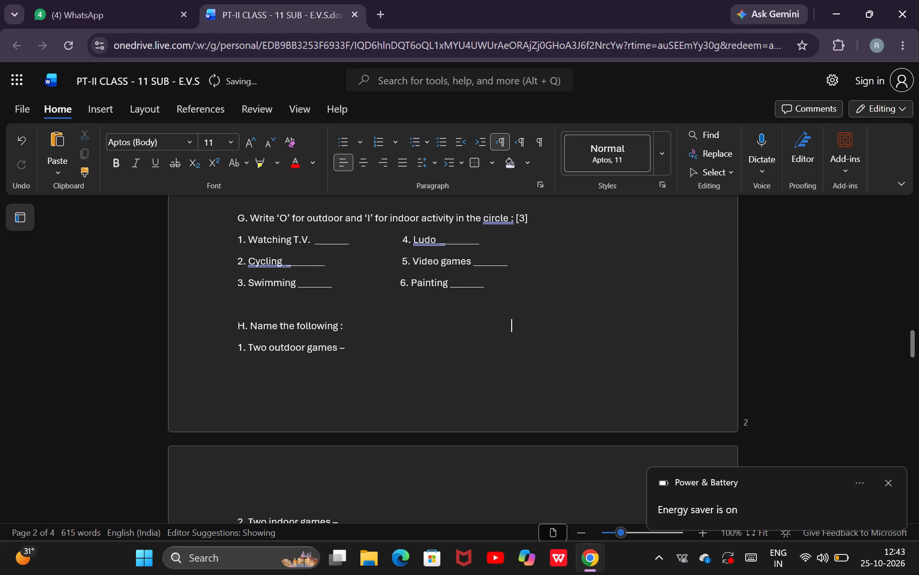
key("bracketleft")
key("2")
key("bracketright")
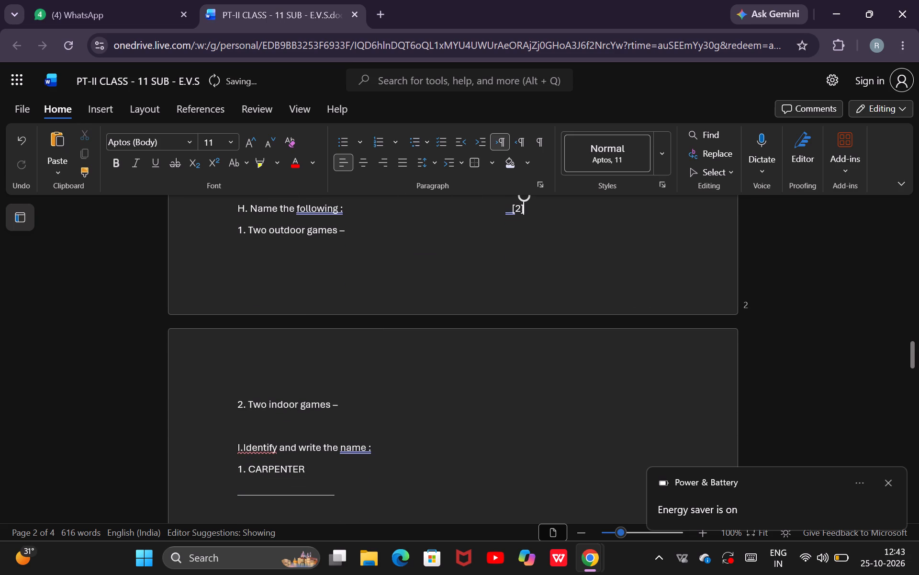
Add the bracketed marks after the section I heading, Identify and write the name, spaced out to roughly line up with the section H marks.
left_click(392, 447)
key("space")
key("space")
key("space")
key("space")
key("space")
key("space")
key("space")
key("space")
key("space")
key("space")
key("space")
key("space")
key("space")
key("space")
key("space")
key("space")
key("space")
key("space")
key("space")
key("space")
key("bracketleft")
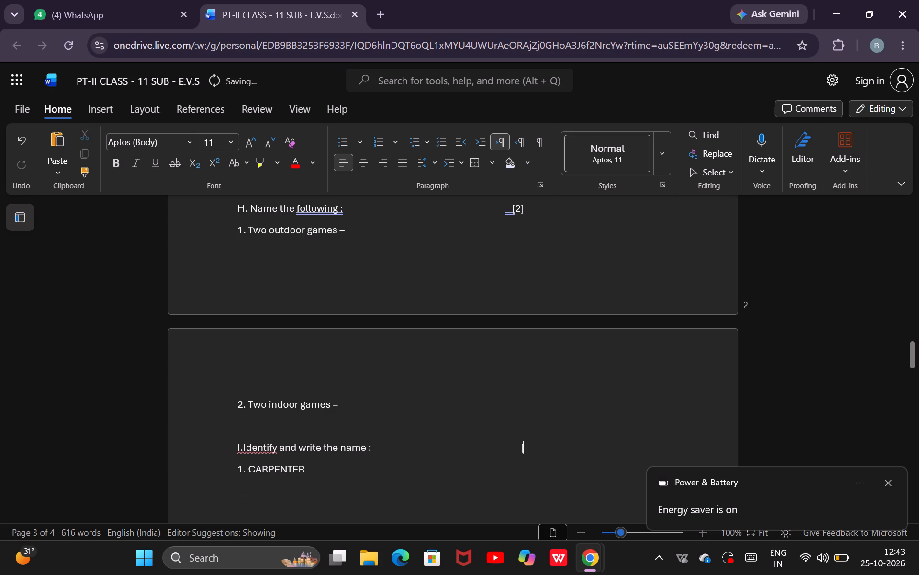
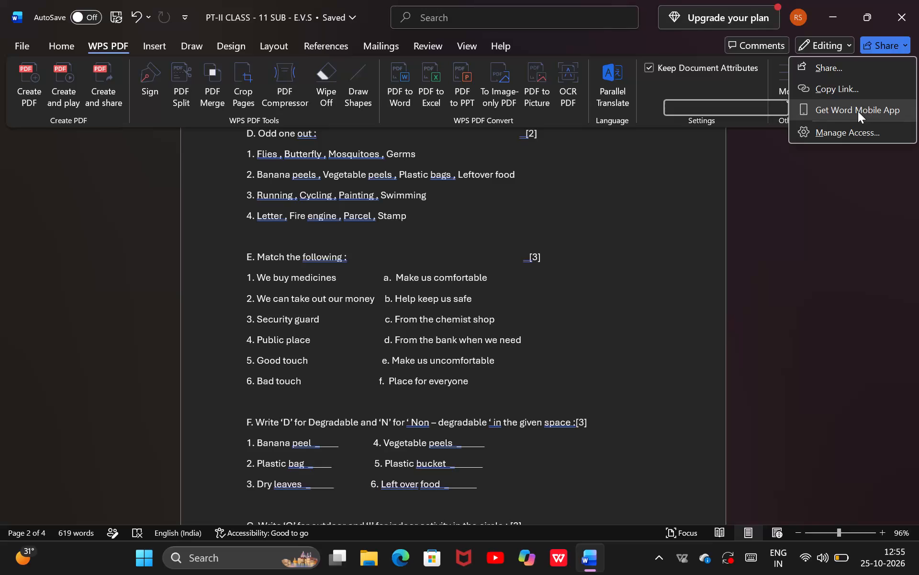
Open the sharing settings for the E.V.S question paper and copy its sharing link.
left_click(818, 65)
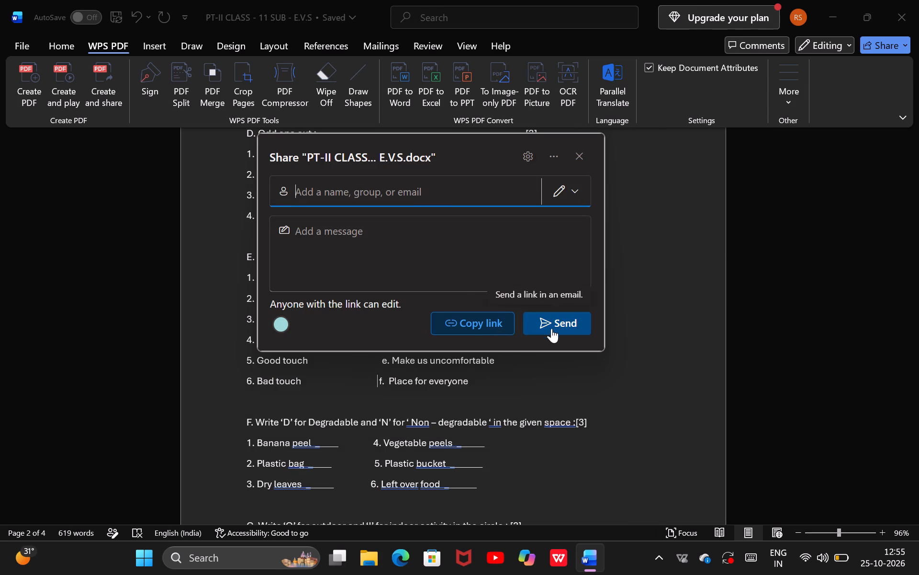
left_click(486, 325)
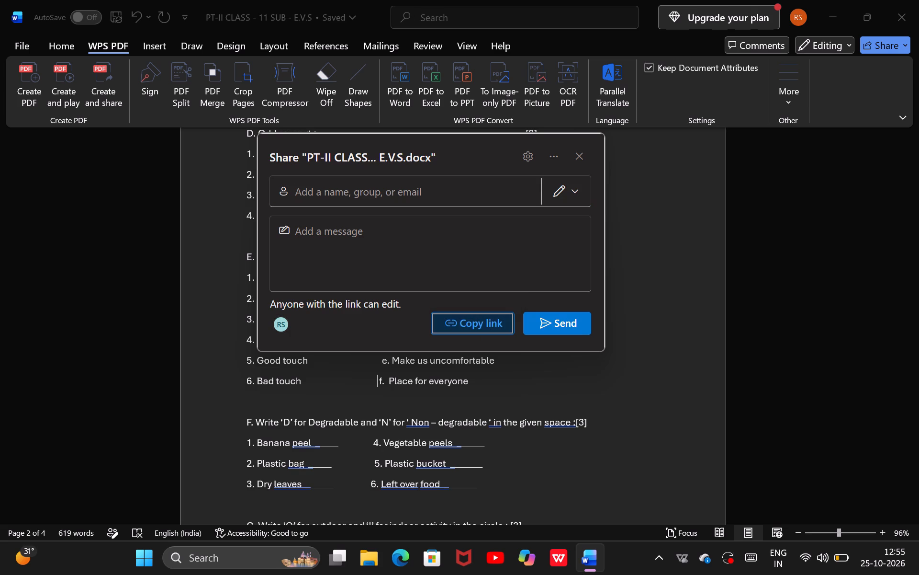
Dismiss the sharing dialog and close the E.V.S question paper together with Word.
left_click(915, 20)
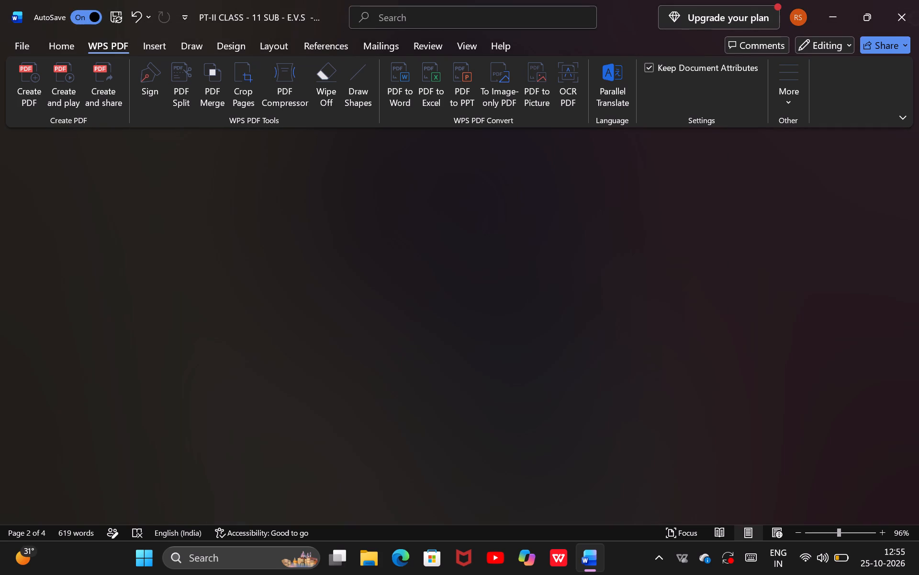
left_click(896, 7)
Launch Google Chrome from the desktop.
left_click(44, 391)
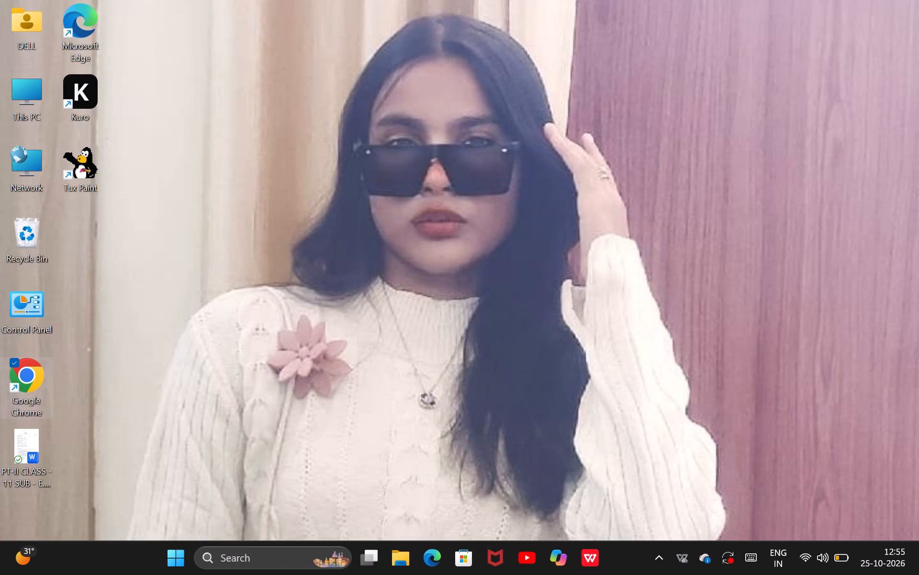
left_click_drag(44, 391, 34, 384)
left_click(34, 373)
left_click(41, 384)
left_click_drag(41, 384, 35, 378)
left_click(33, 387)
left_click_drag(33, 387, 25, 389)
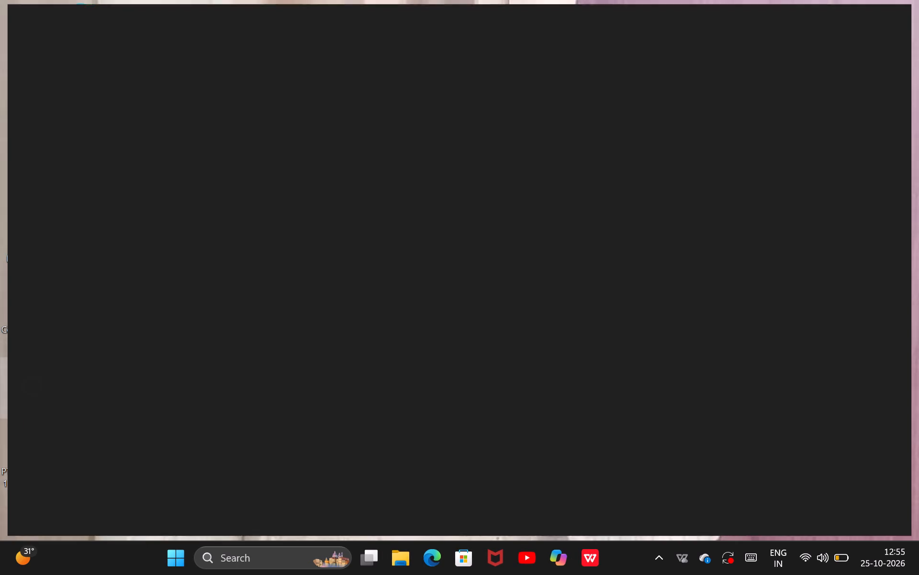